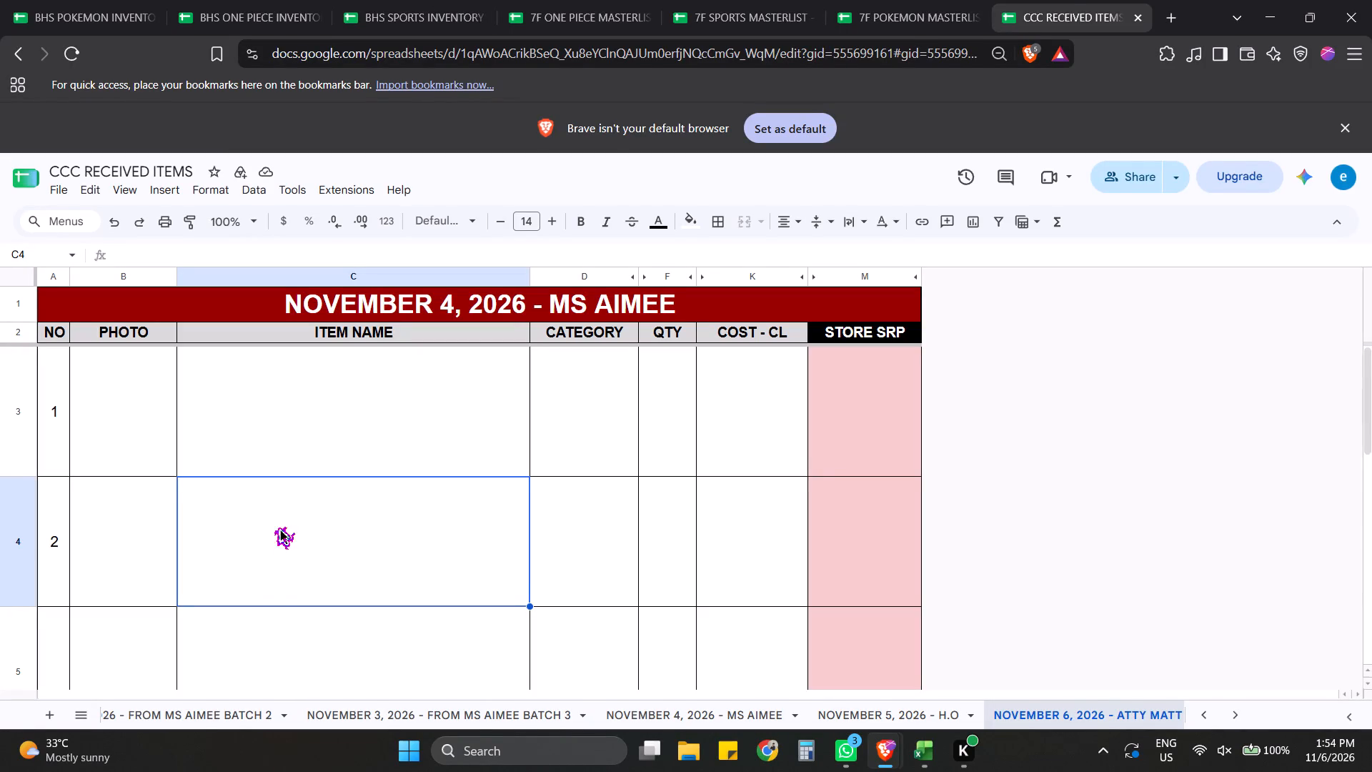
Hide the unused rows 4 to 9 in the NOVEMBER 6, 2026 - ATTY MATT sheet, keeping only item row 1 above the grand total.
left_click(287, 455)
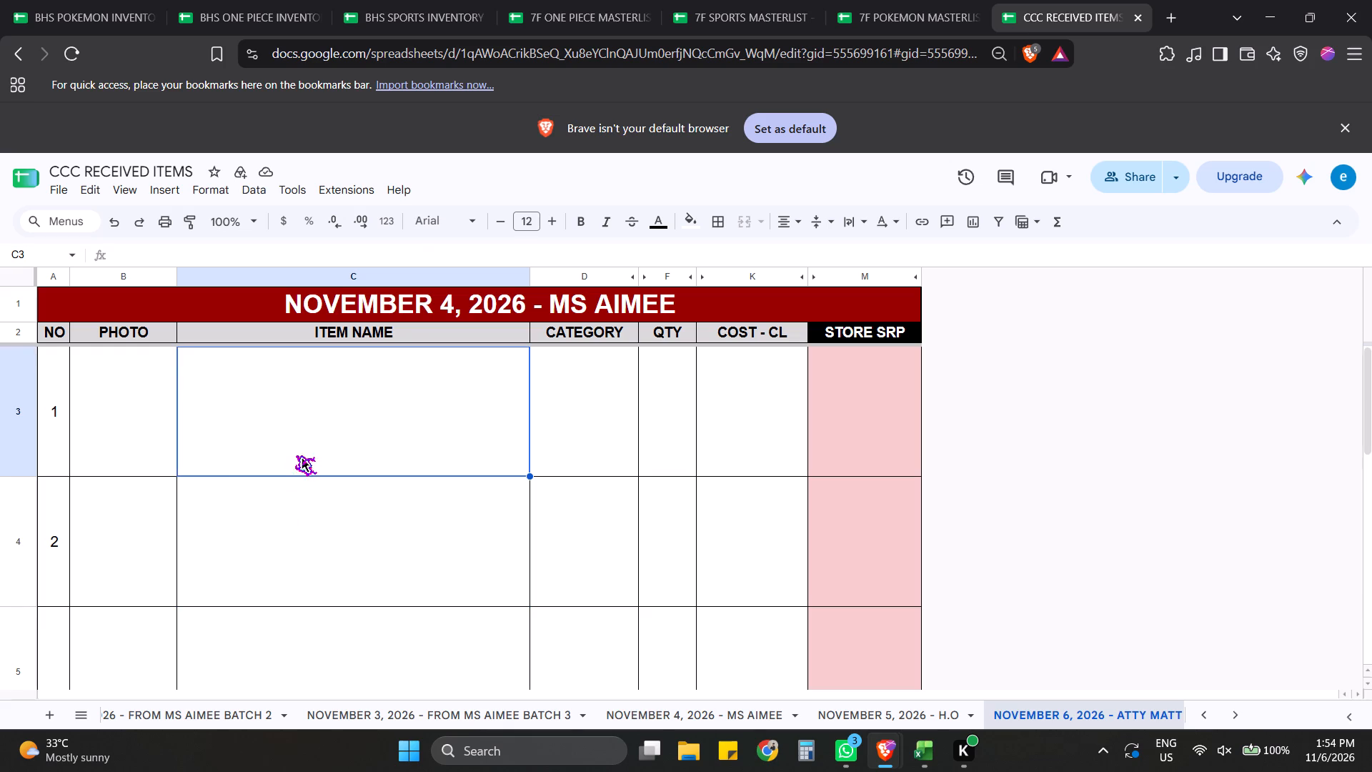
left_click_drag(10, 521, 0, 548)
right_click(0, 548)
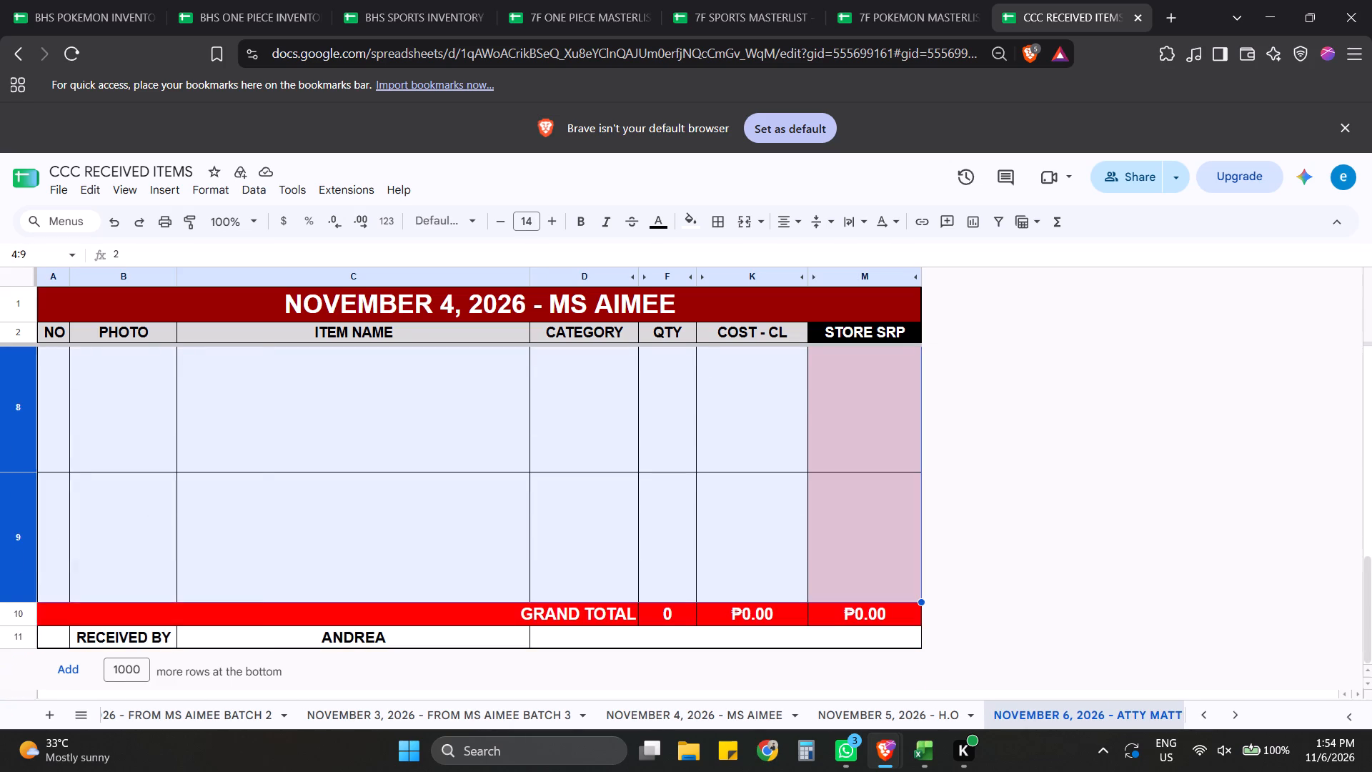
left_click(111, 552)
scroll(408, 491, "up", 6)
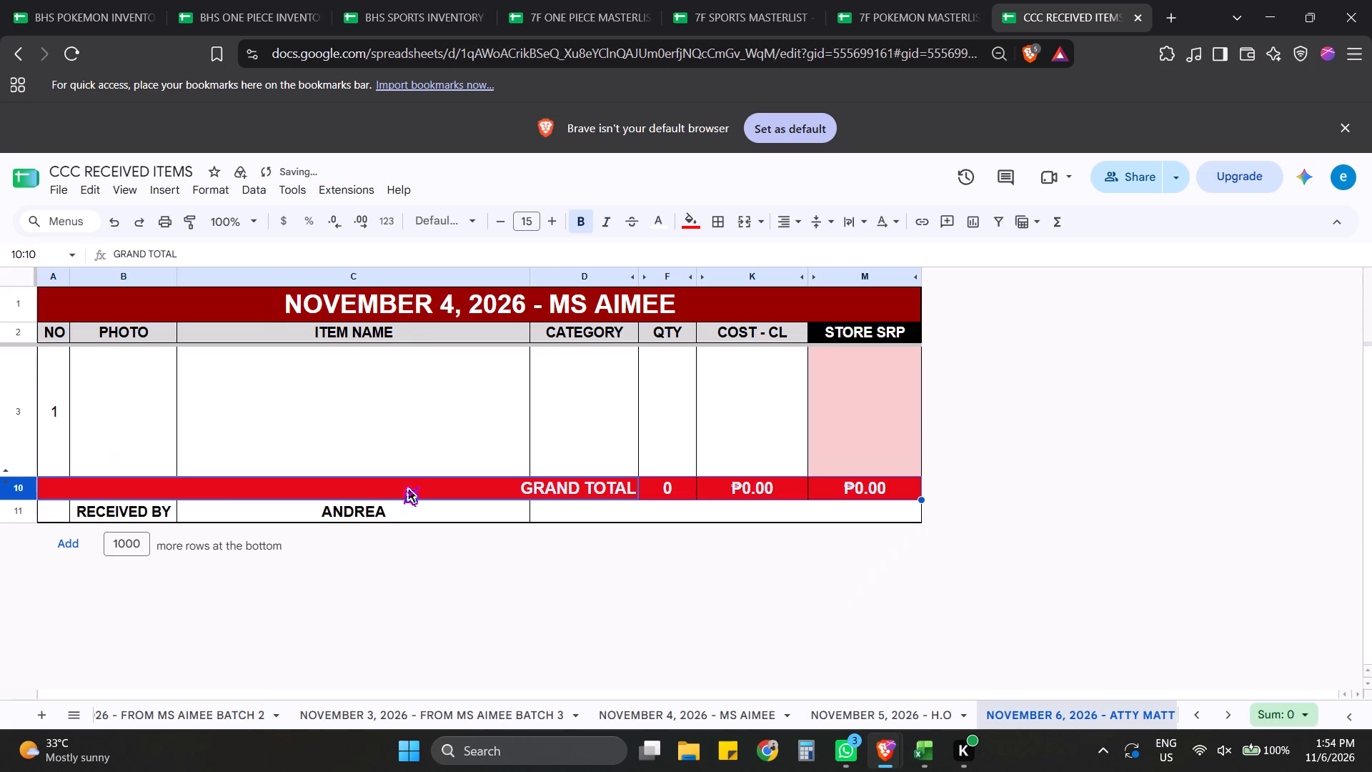
scroll(402, 485, "up", 2)
left_click(235, 409)
left_click(307, 412)
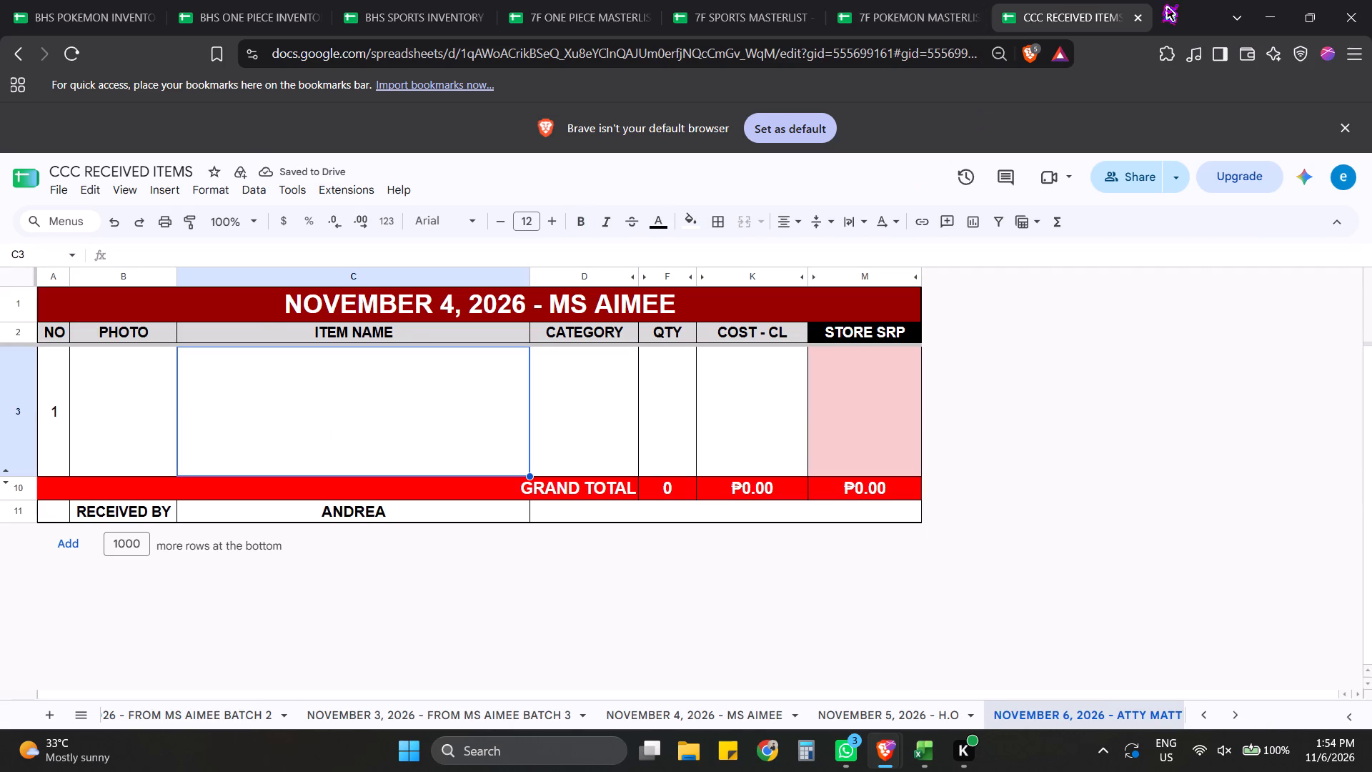
Search the web in a new browser tab for "EVOLVING SKIES ETB".
left_click(1166, 14)
left_click(575, 56)
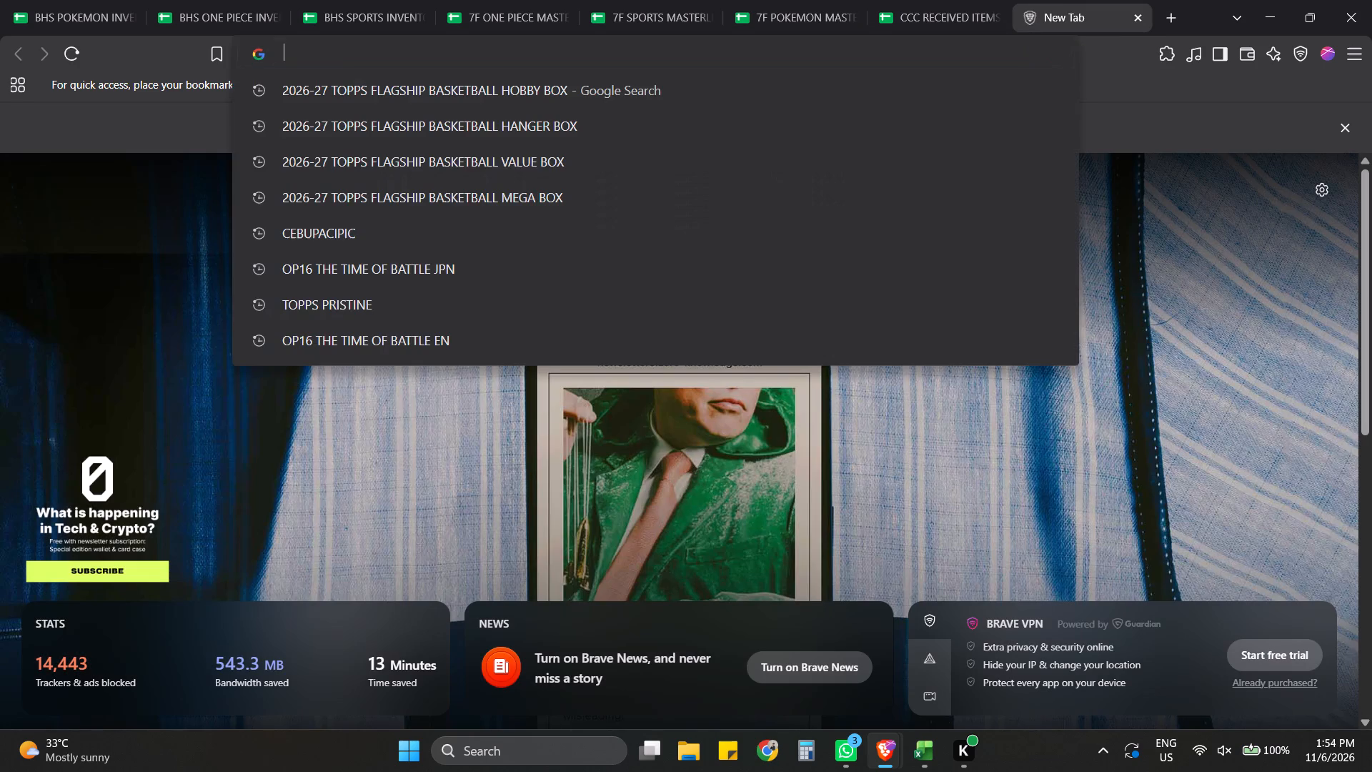
key("e")
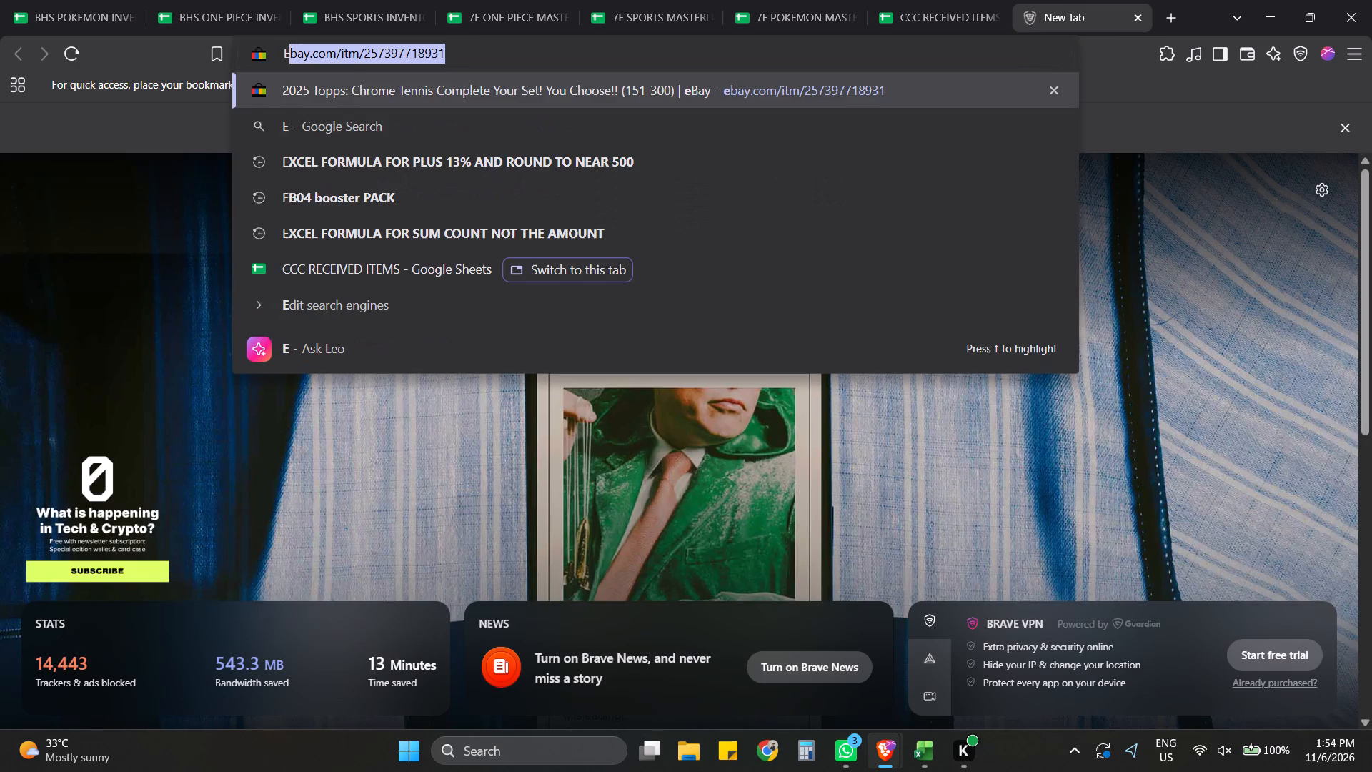
key("BackSpace")
key("BackSpace")
key("BackSpace")
key("BackSpace")
key("BackSpace")
key("BackSpace")
key("BackSpace")
key("BackSpace")
key("BackSpace")
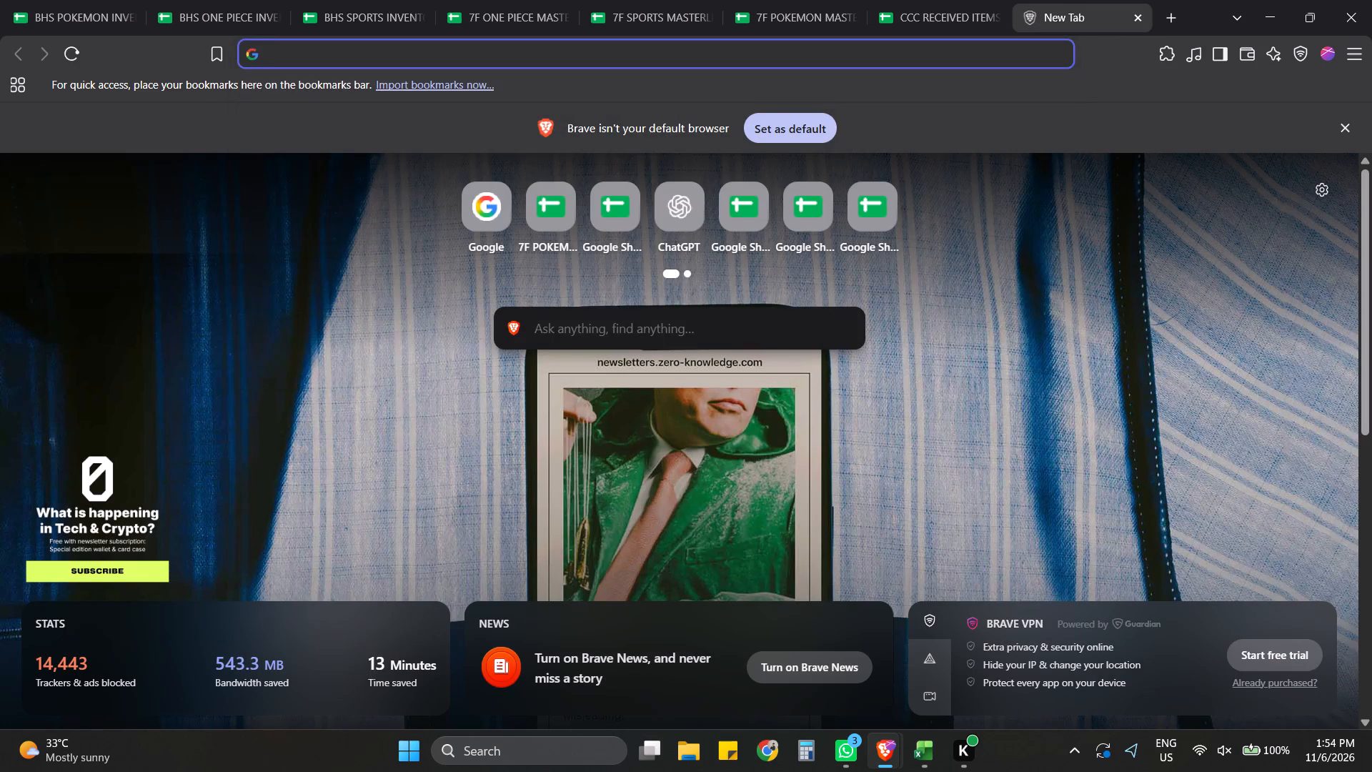
type("EVOLVING S")
key("j")
key("BackSpace")
type("KOE")
key("BackSpace")
key("BackSpace")
type("IE")
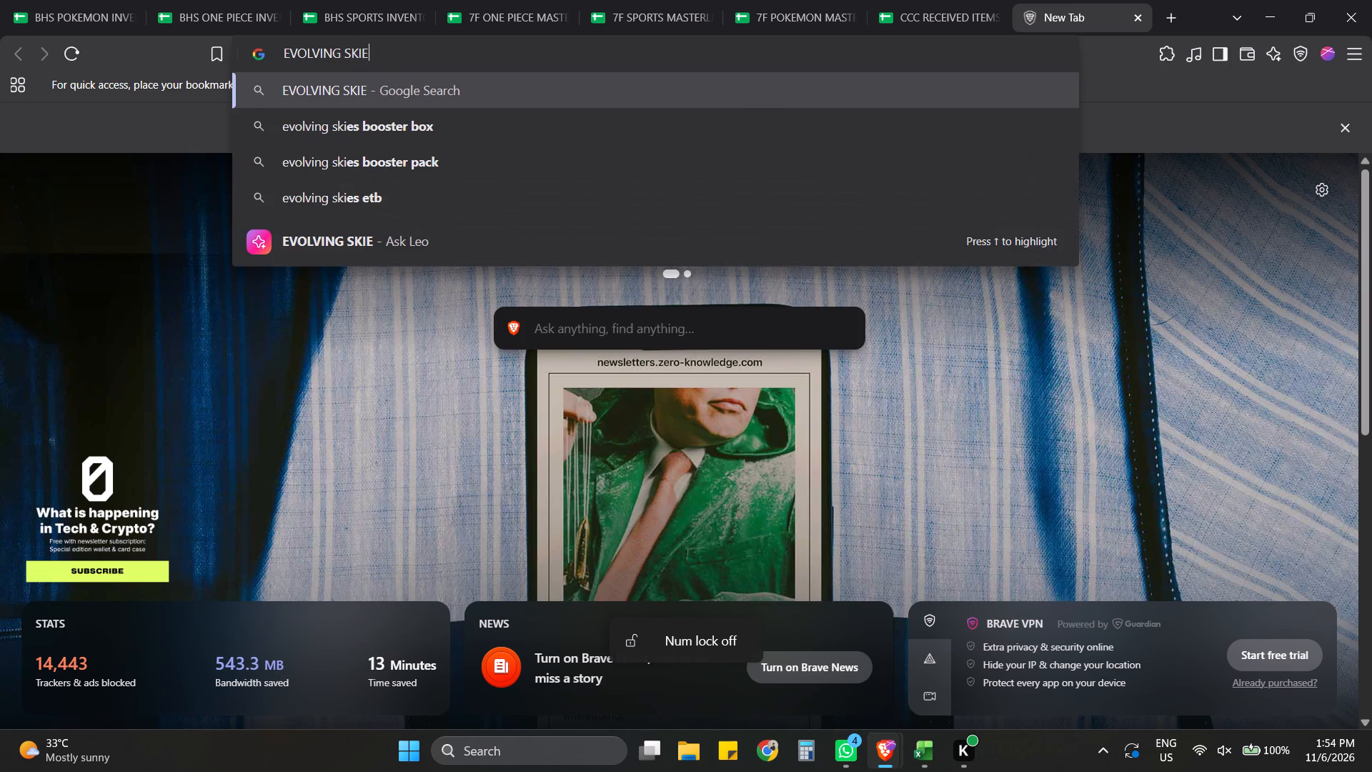
key("space")
key("BackSpace")
type("S ETB")
key("Return")
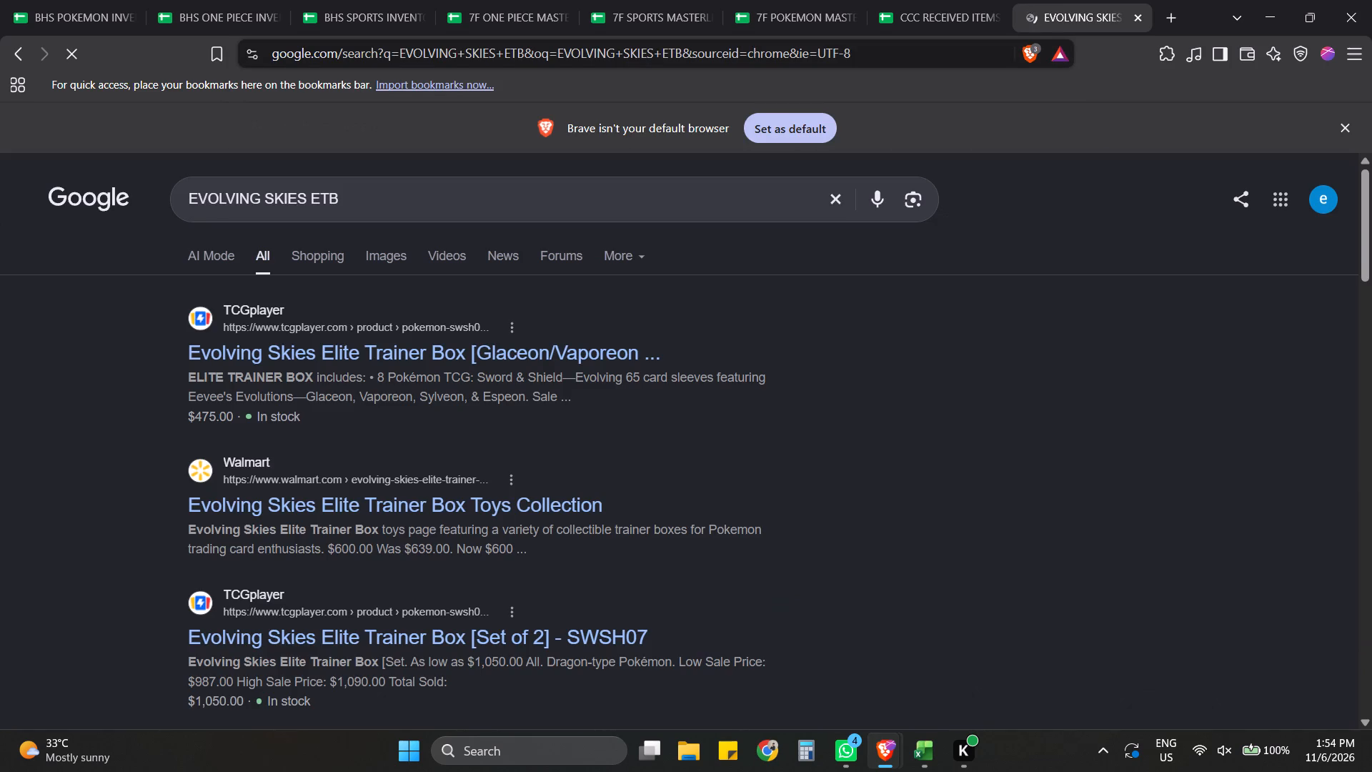
Switch to the image results and look through the Evolving Skies Elite Trainer Box pictures for a product photo.
left_click(388, 244)
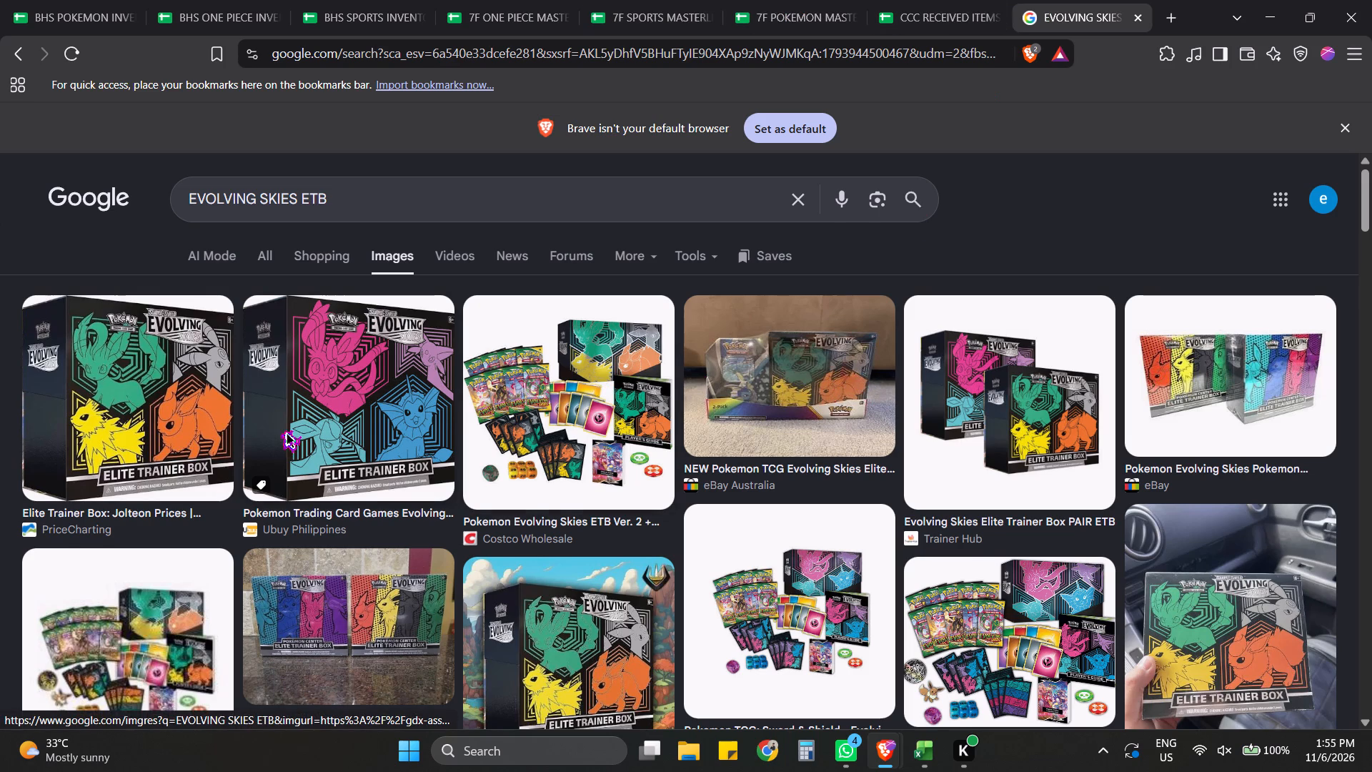
scroll(329, 442, "down", 2)
scroll(426, 419, "up", 2)
scroll(407, 433, "down", 1)
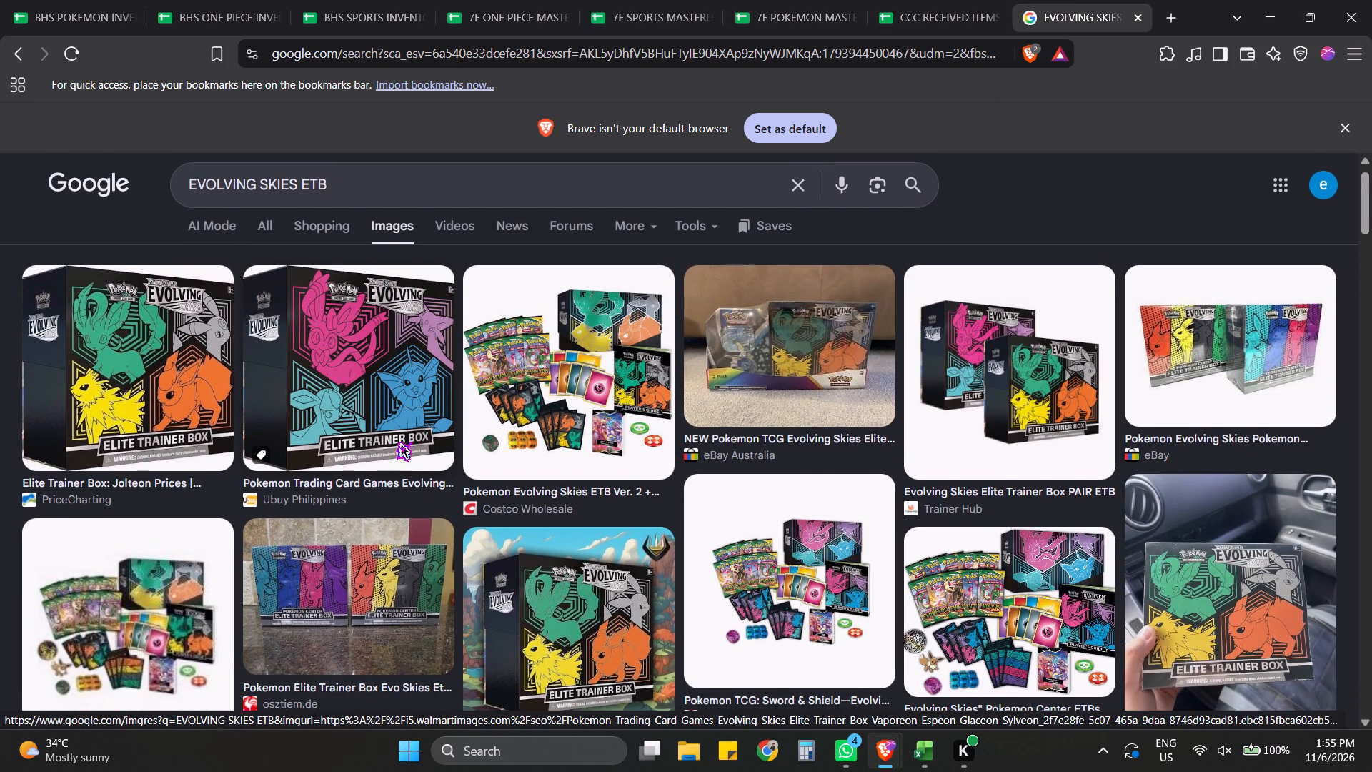
scroll(430, 496, "up", 1)
scroll(433, 497, "down", 2)
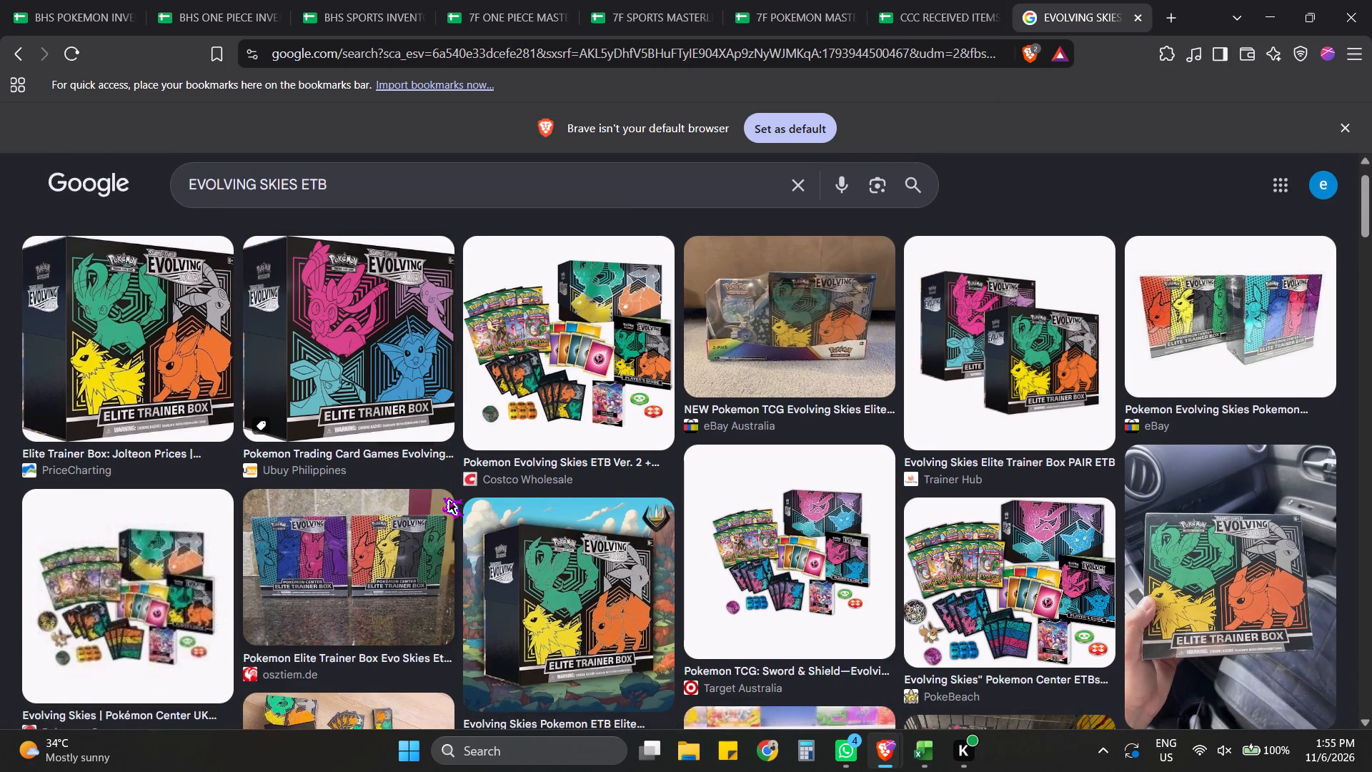
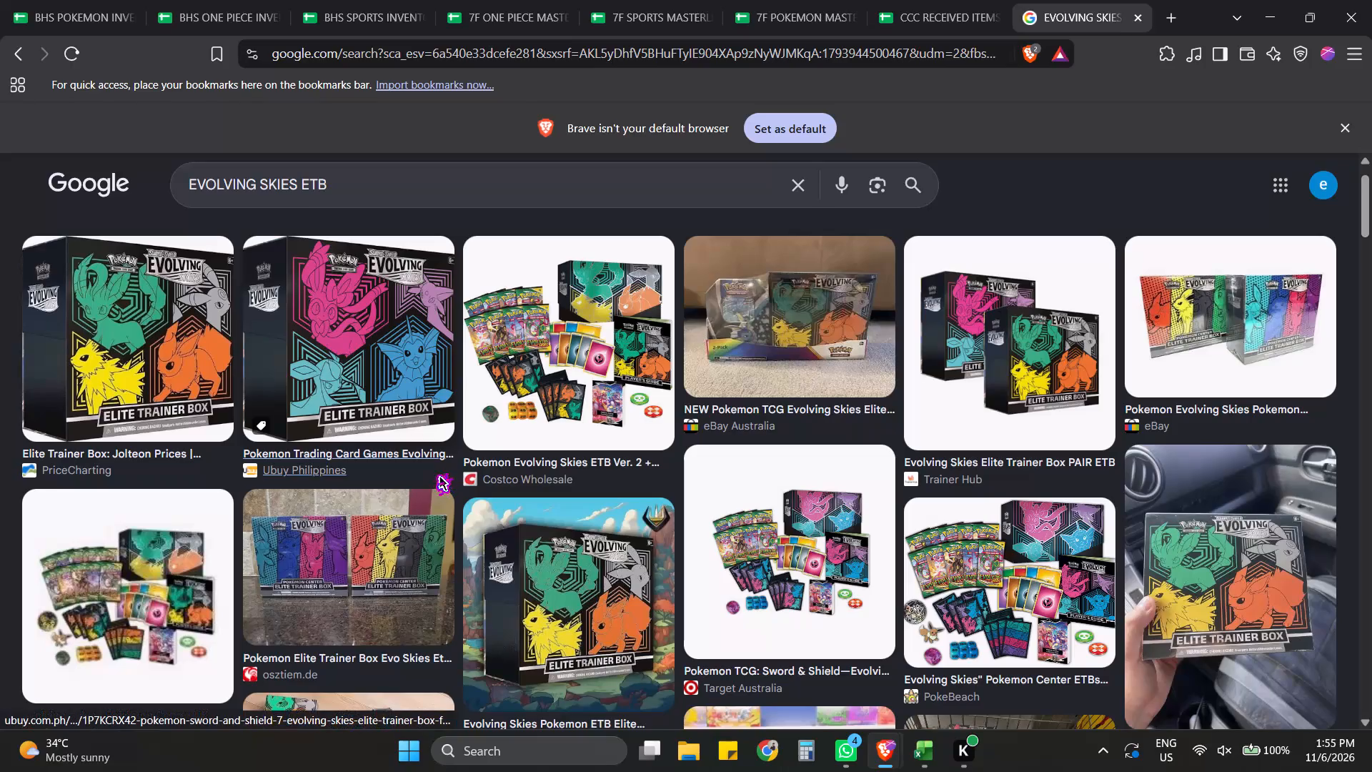
Open the Ubuy picture of the pink-and-blue Evolving Skies Elite Trainer Box and capture a screen snip of the whole image.
left_click(362, 347)
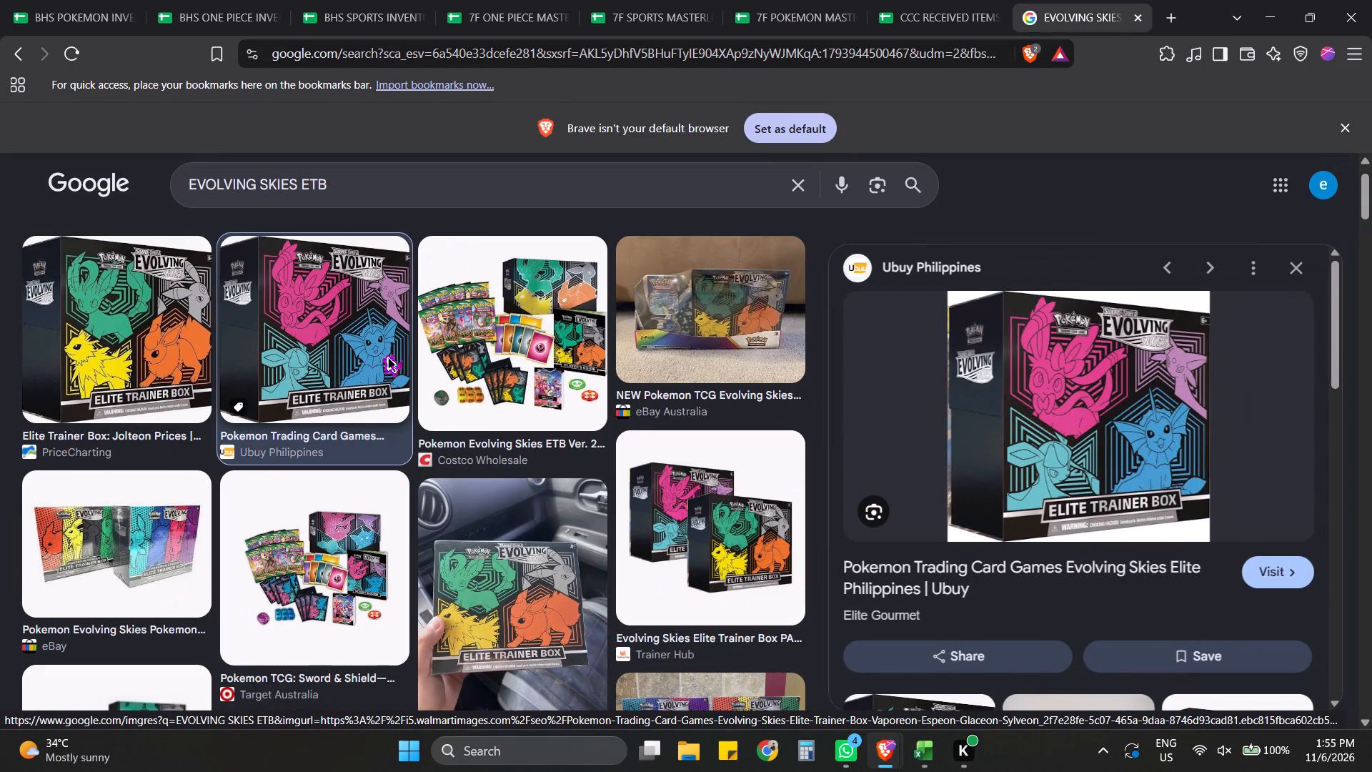
key("shift+super+s")
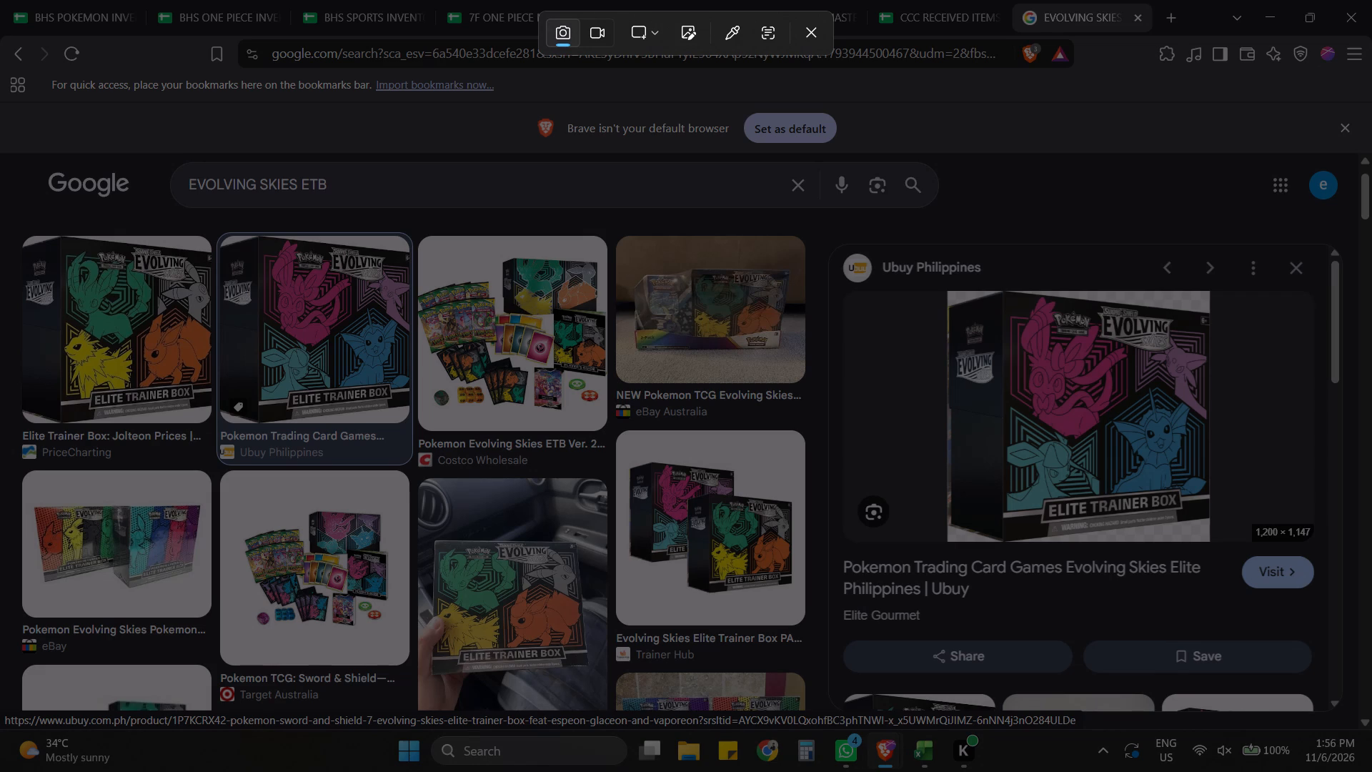
left_click_drag(948, 290, 1190, 540)
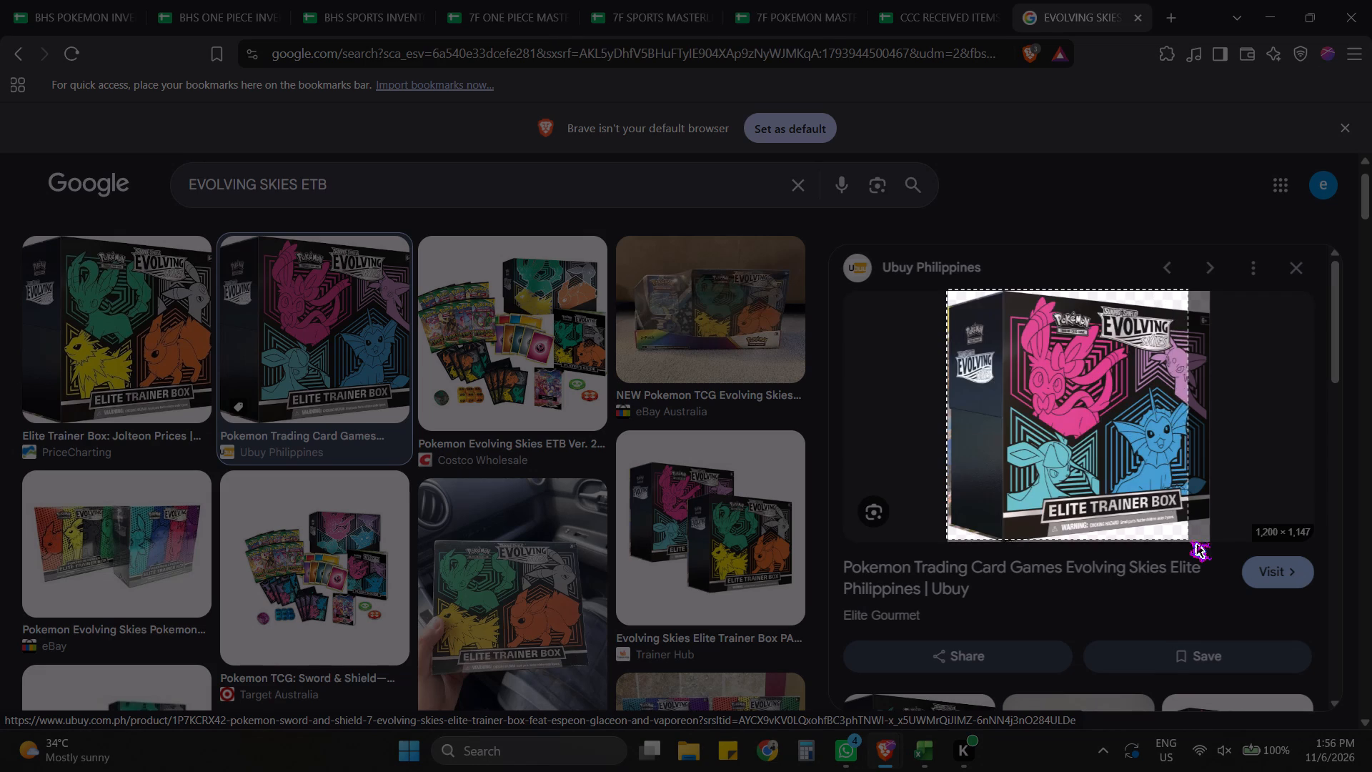
left_click_drag(1190, 540, 1208, 543)
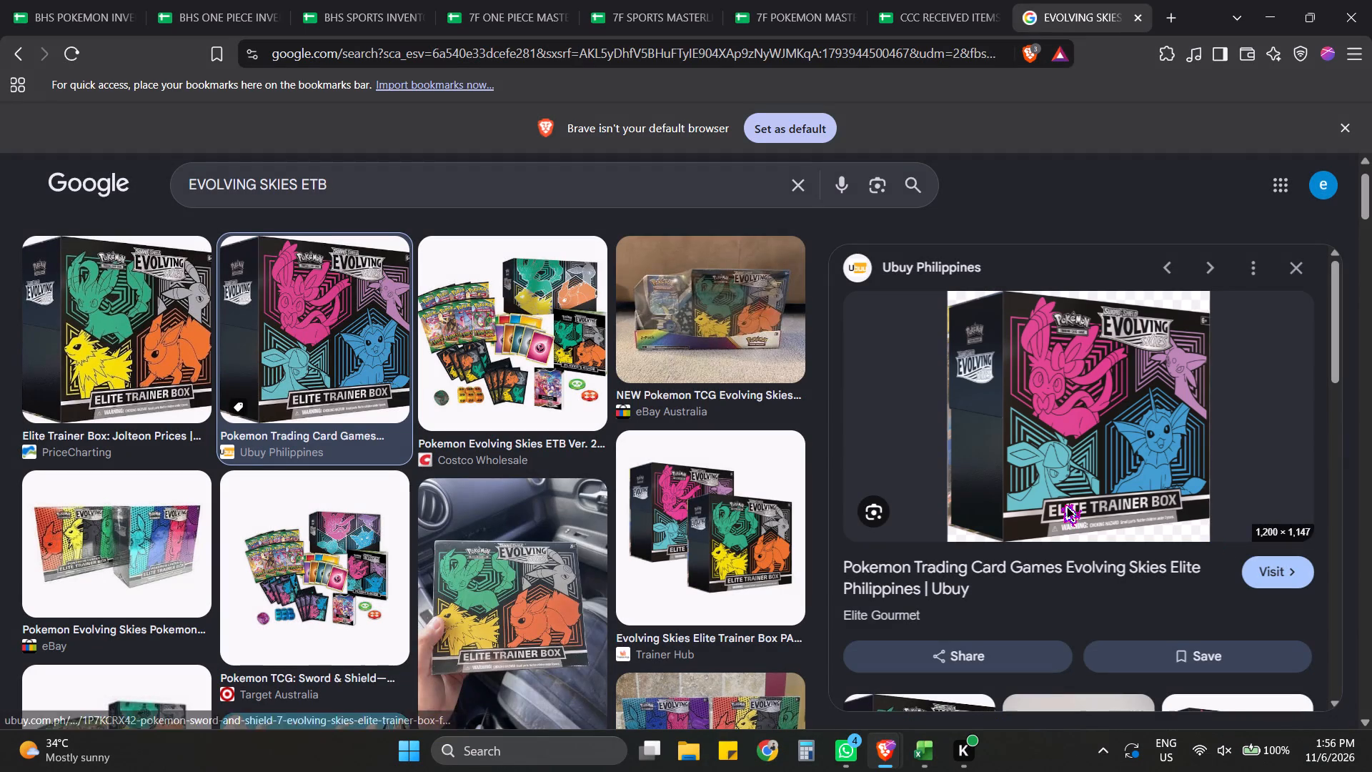
Paste the snipped box picture into the CCC RECEIVED ITEMS sheet and place it inside item 1's PHOTO cell.
key("alt+Tab")
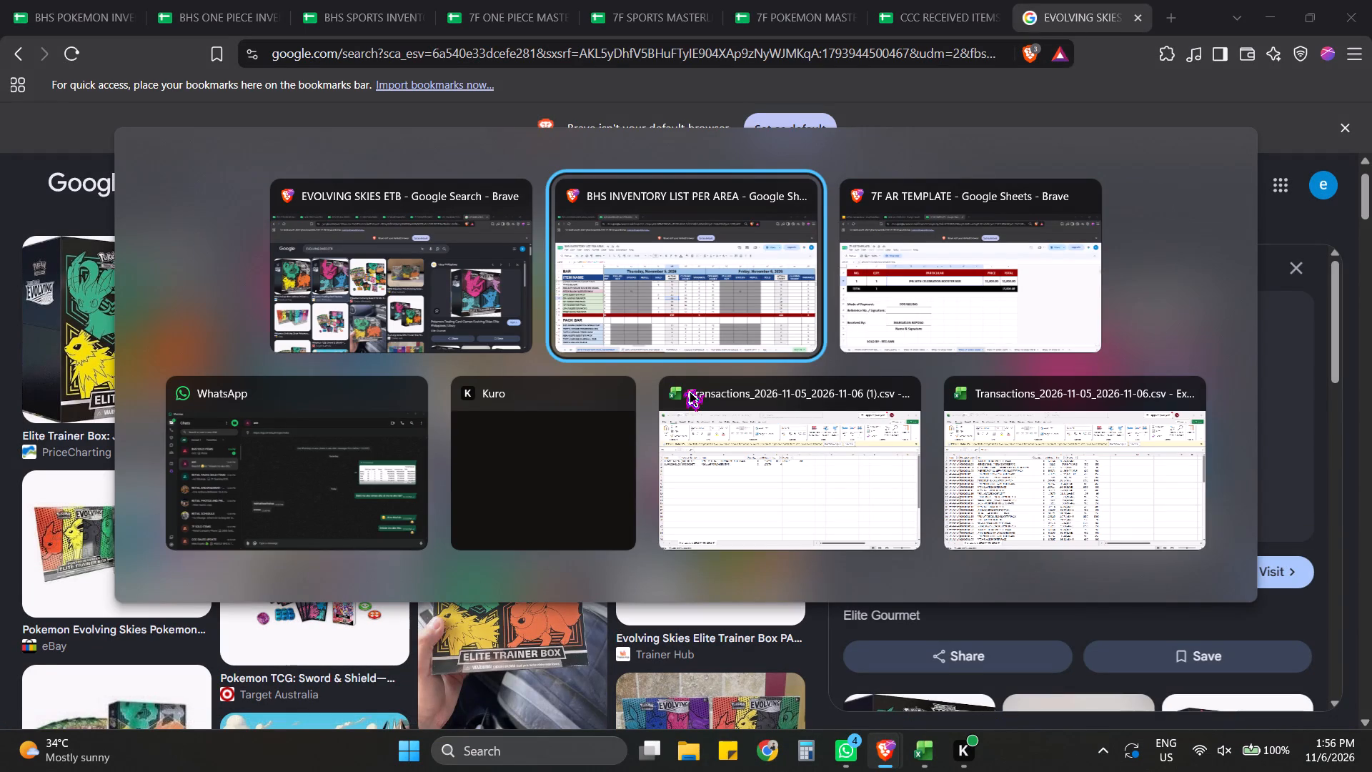
left_click(449, 310, "alt")
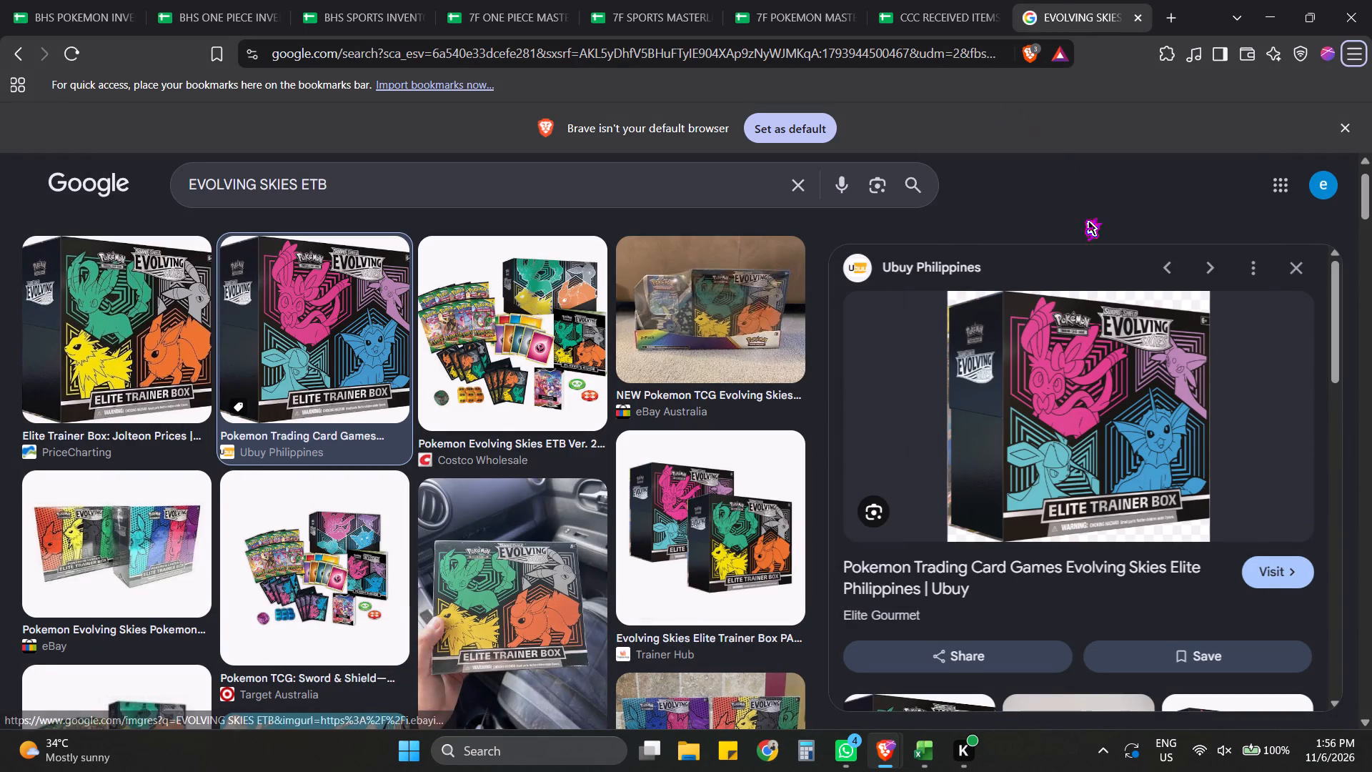
key("alt+Tab")
key("alt+Tab")
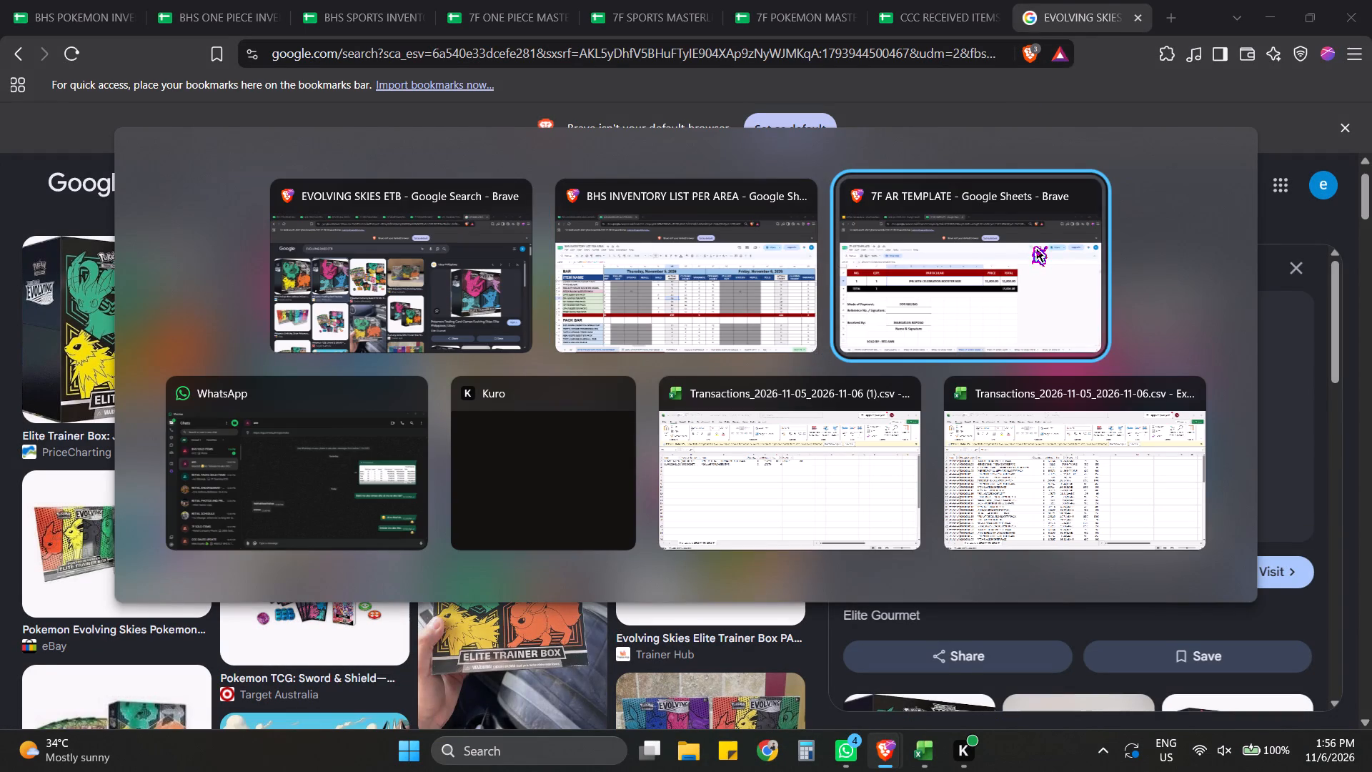
left_click(496, 273, "alt")
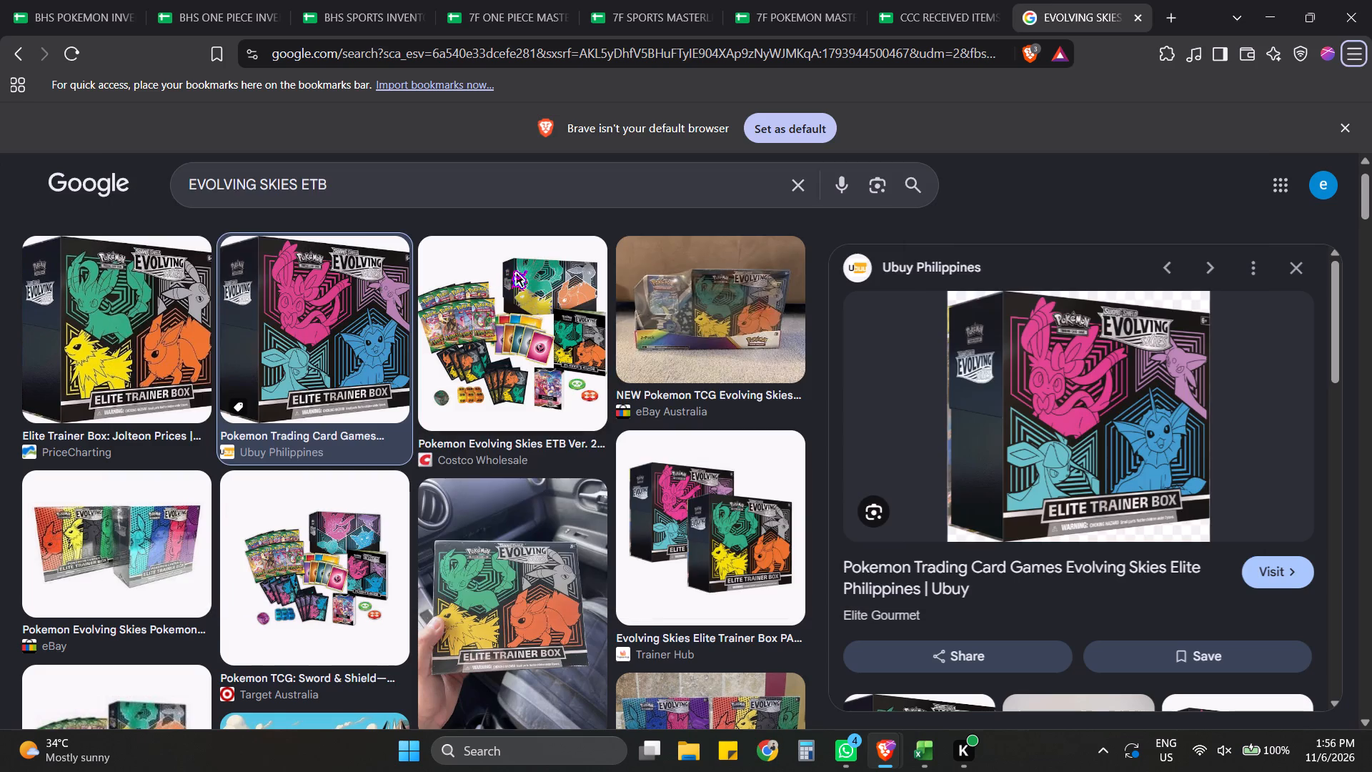
left_click(945, 0)
left_click(141, 389)
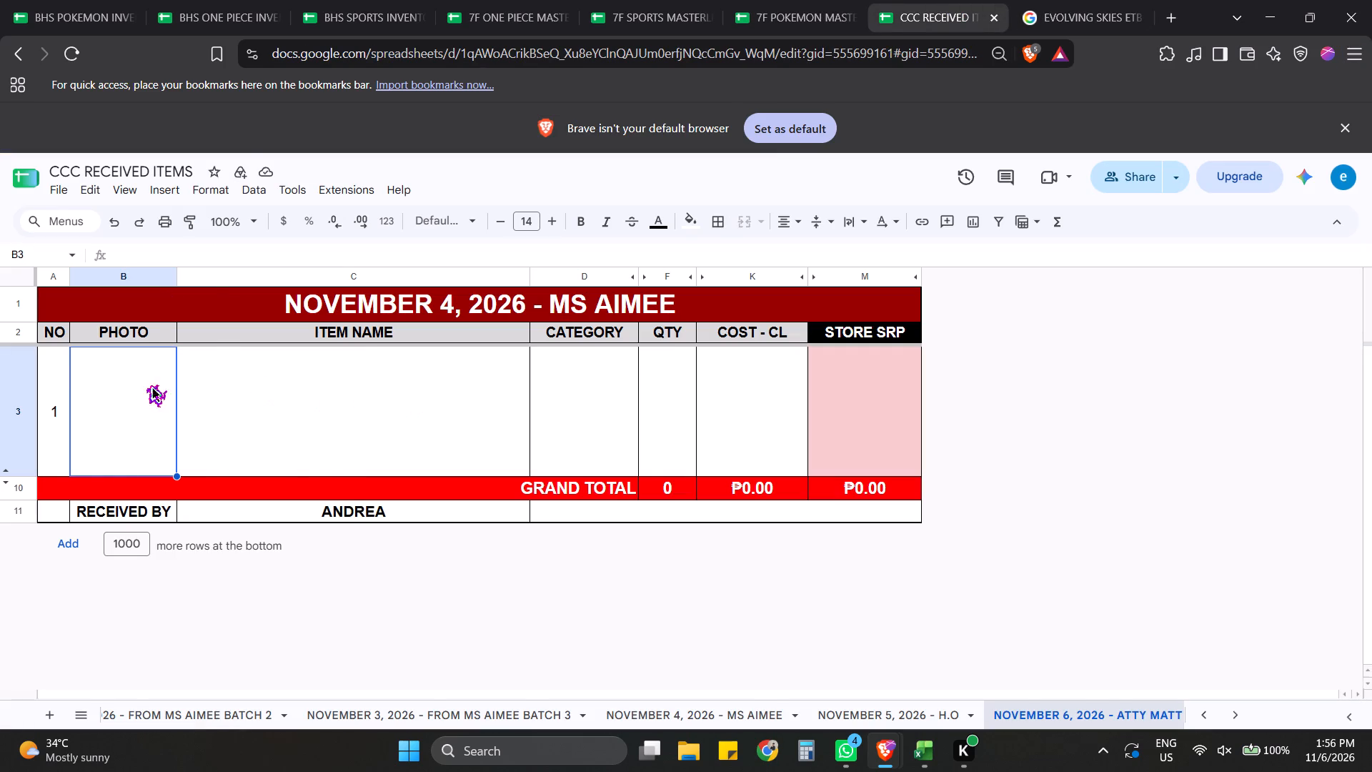
key("ctrl+v")
left_click(357, 363)
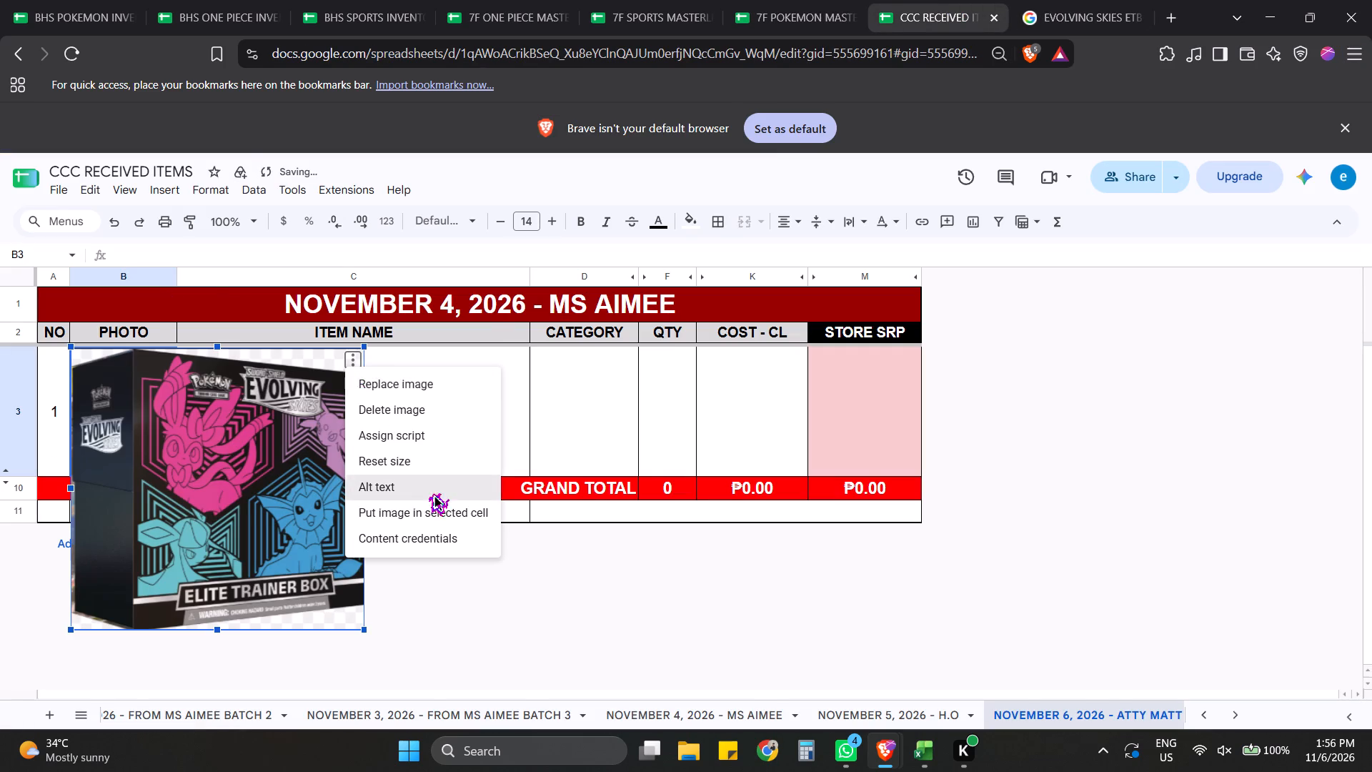
left_click(429, 506)
Unhide rows 4 to 9 and hide rows 5 to 9 again, leaving item row 2 available for another entry.
left_click(19, 437)
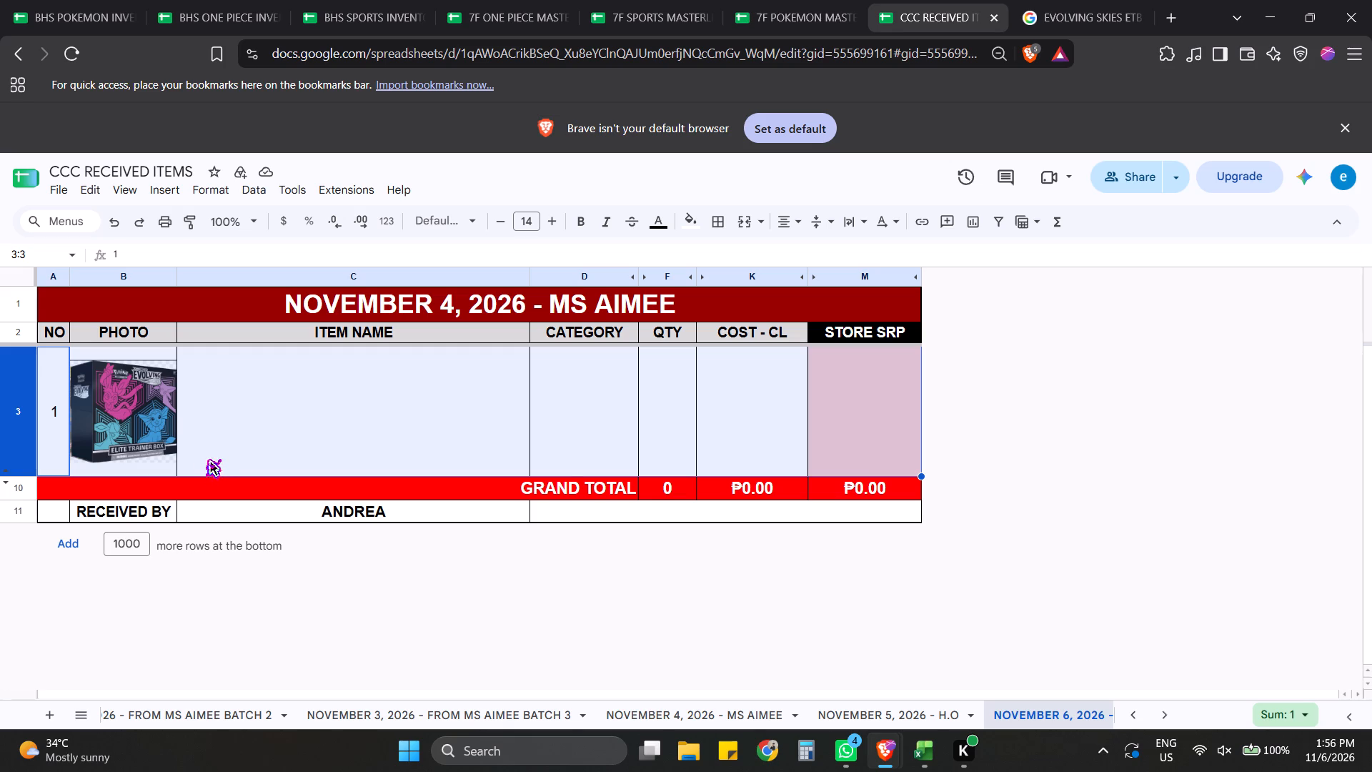
left_click(241, 440)
left_click(5, 467)
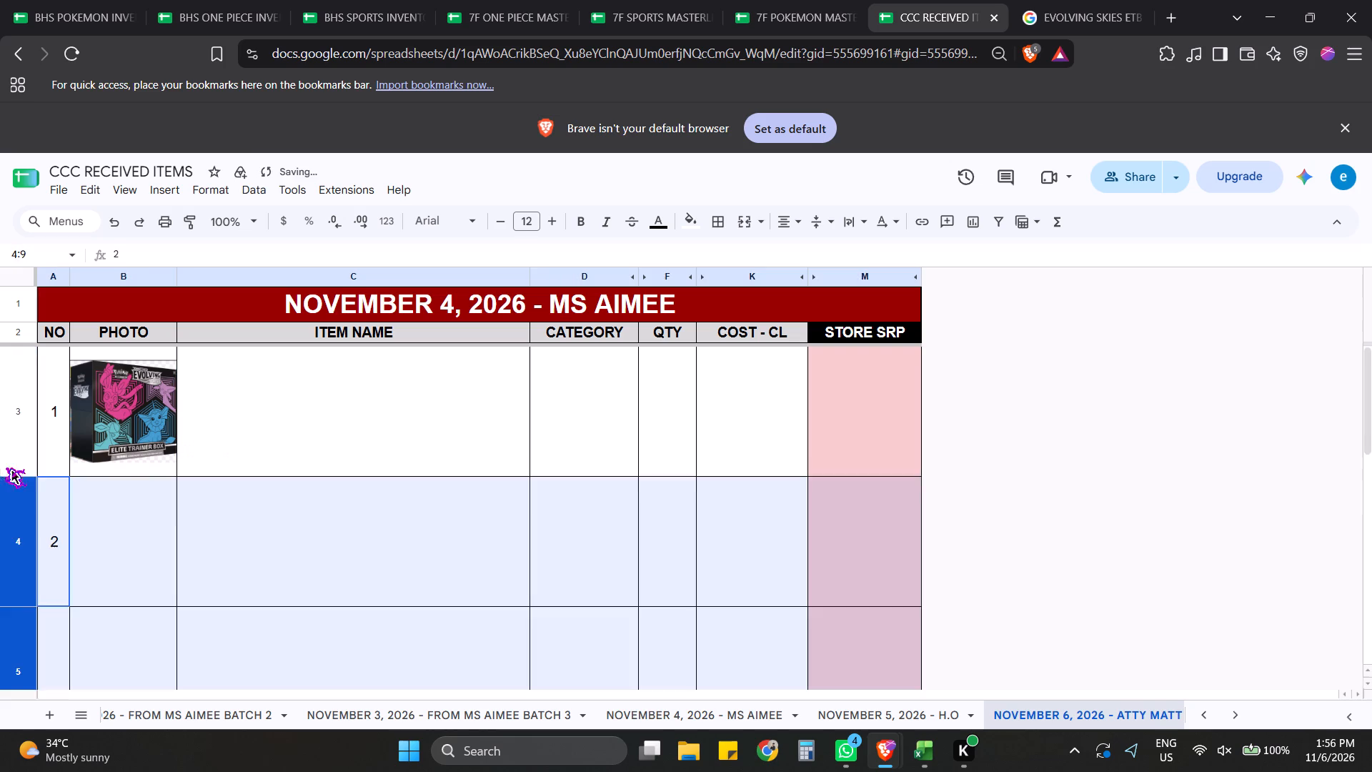
left_click(273, 520)
scroll(95, 563, "down", 10)
left_click_drag(1, 391, 1, 747)
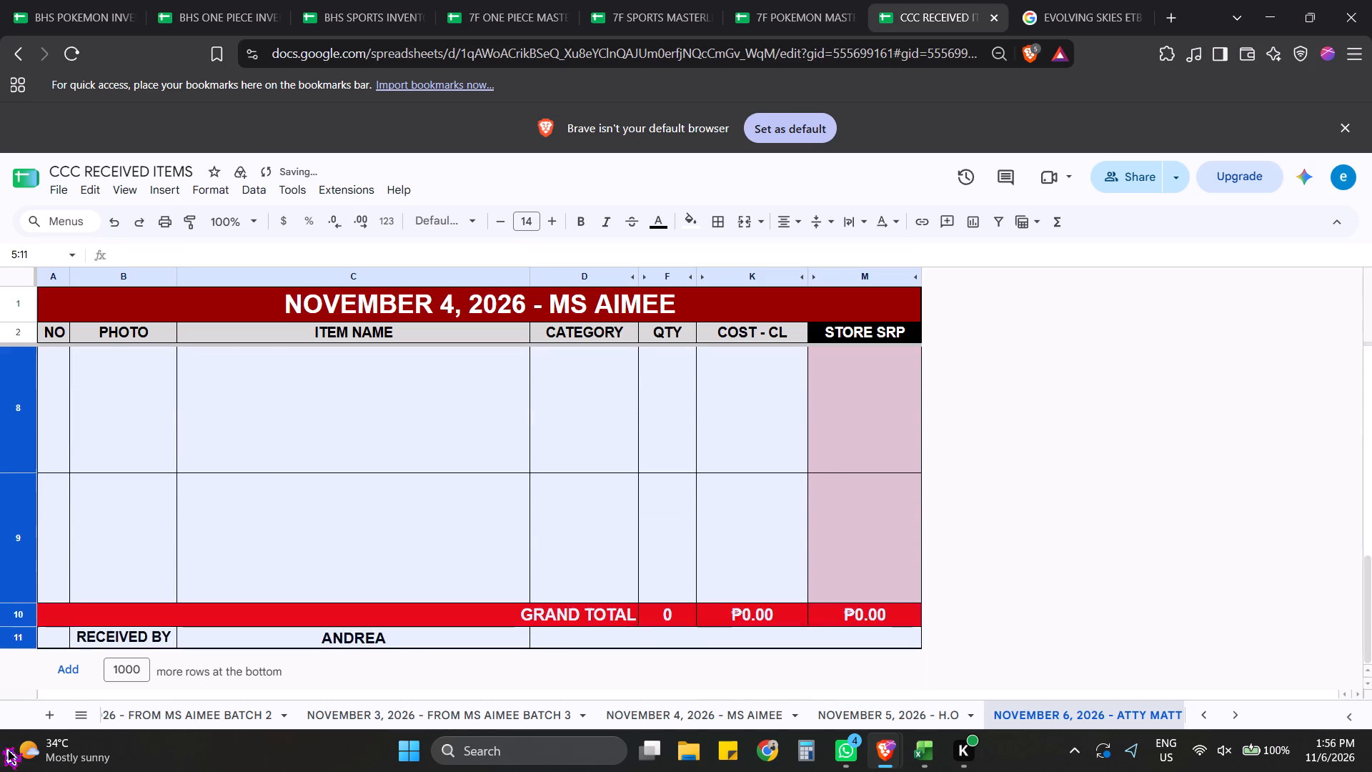
left_click_drag(1, 747, 15, 566)
right_click(15, 565)
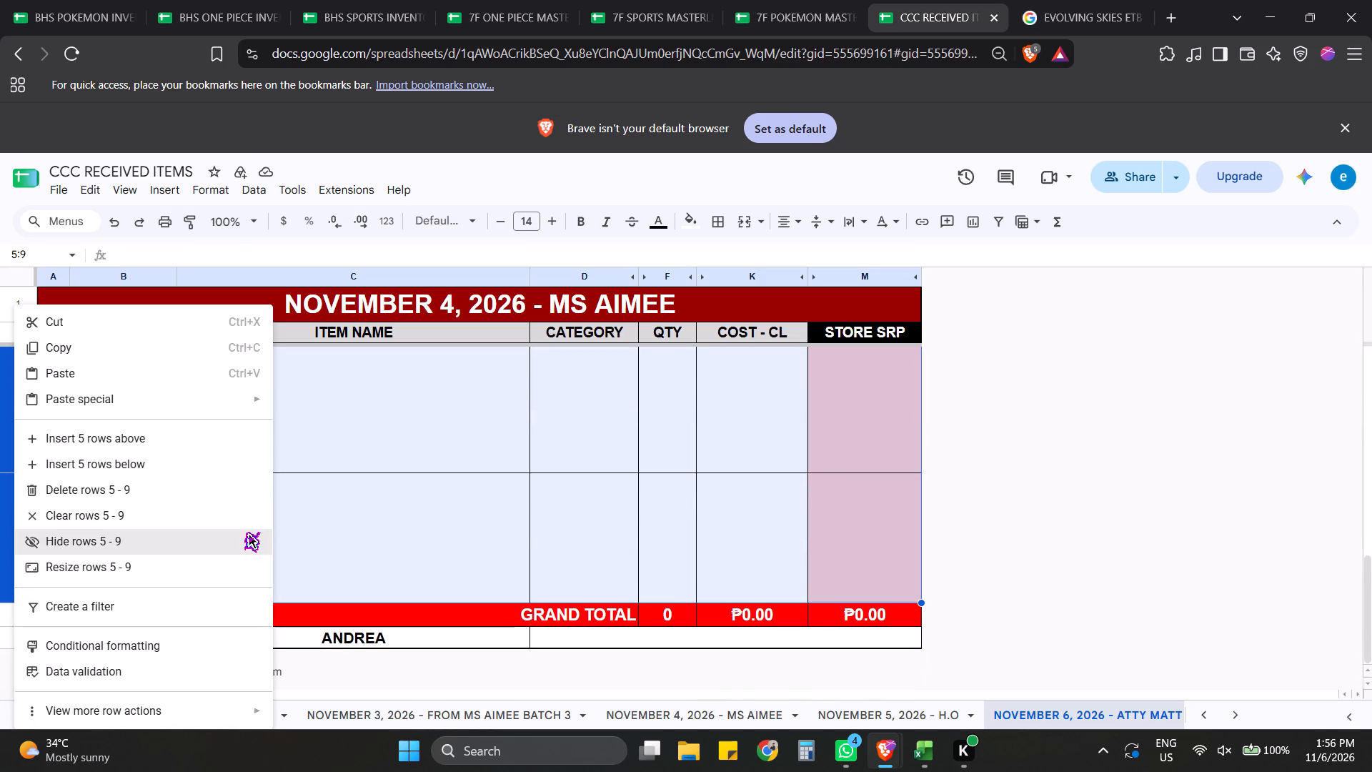
left_click(154, 534)
left_click(352, 533)
left_click(157, 525)
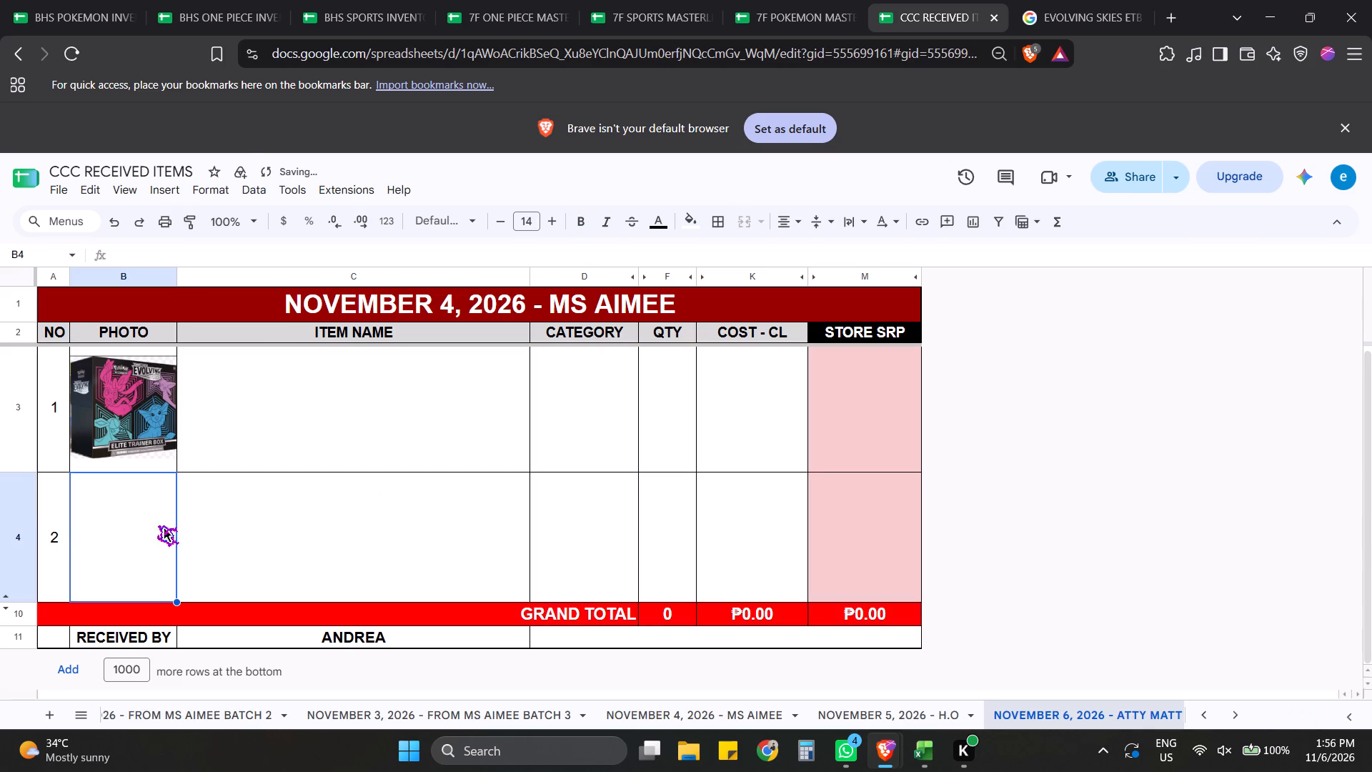
Open the PriceCharting picture of the green, yellow and orange Evolving Skies Elite Trainer Box and capture a screen snip of it.
left_click(1063, 0)
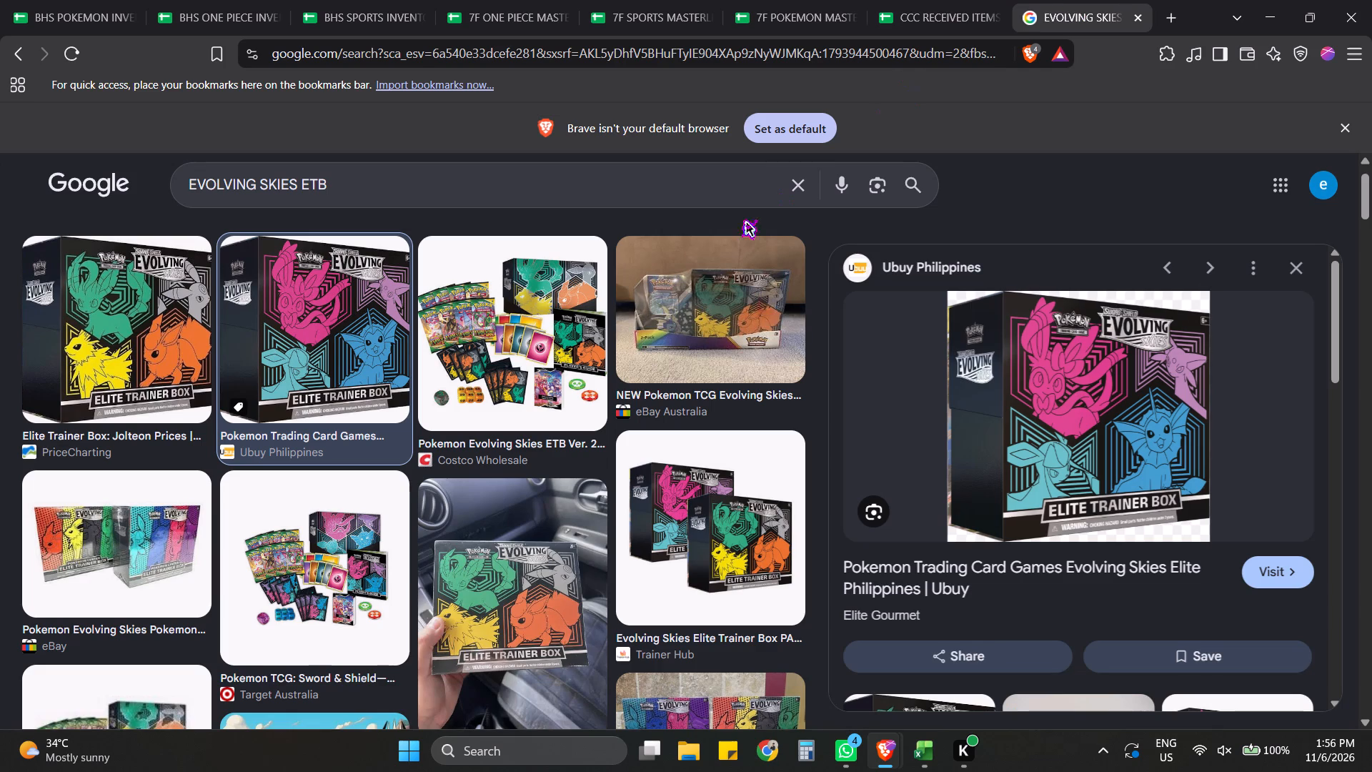
left_click(940, 0)
left_click(1063, 0)
left_click(161, 325)
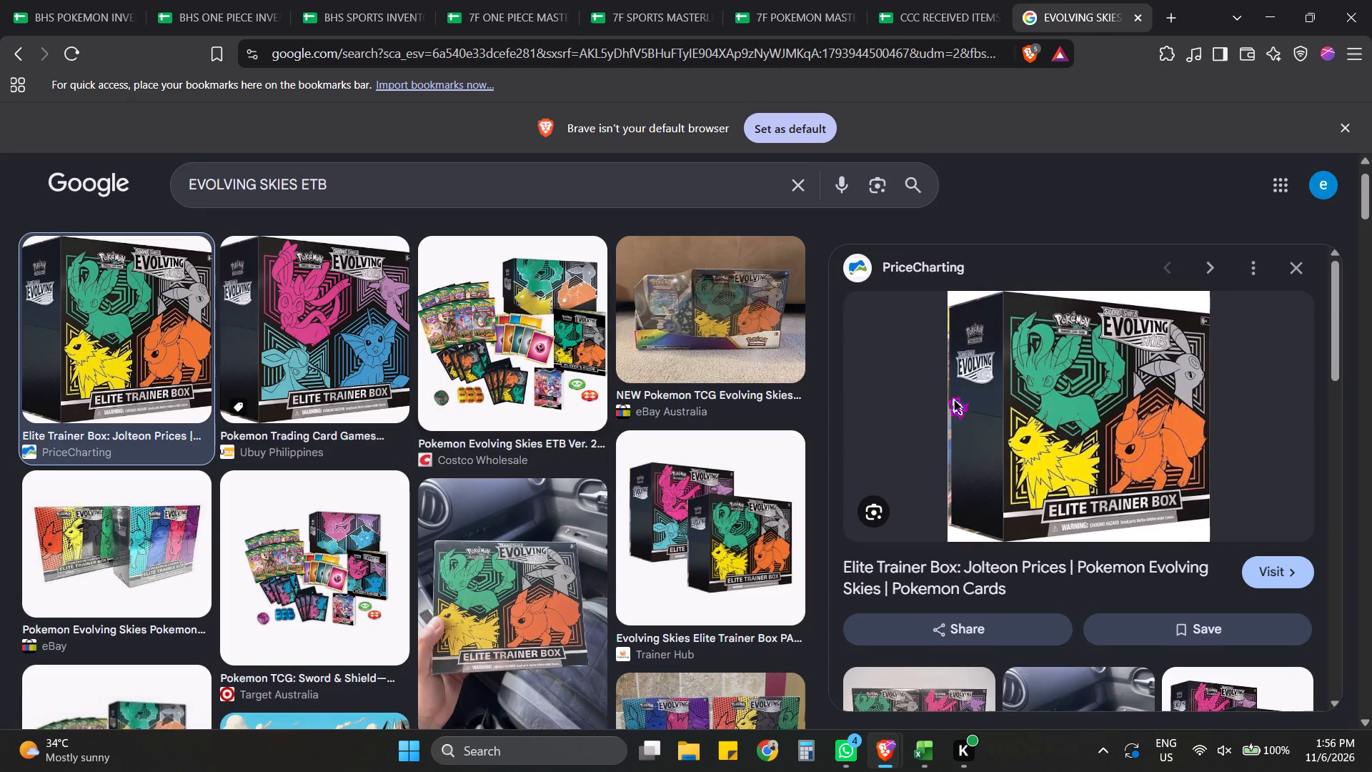
key("shift+super+s")
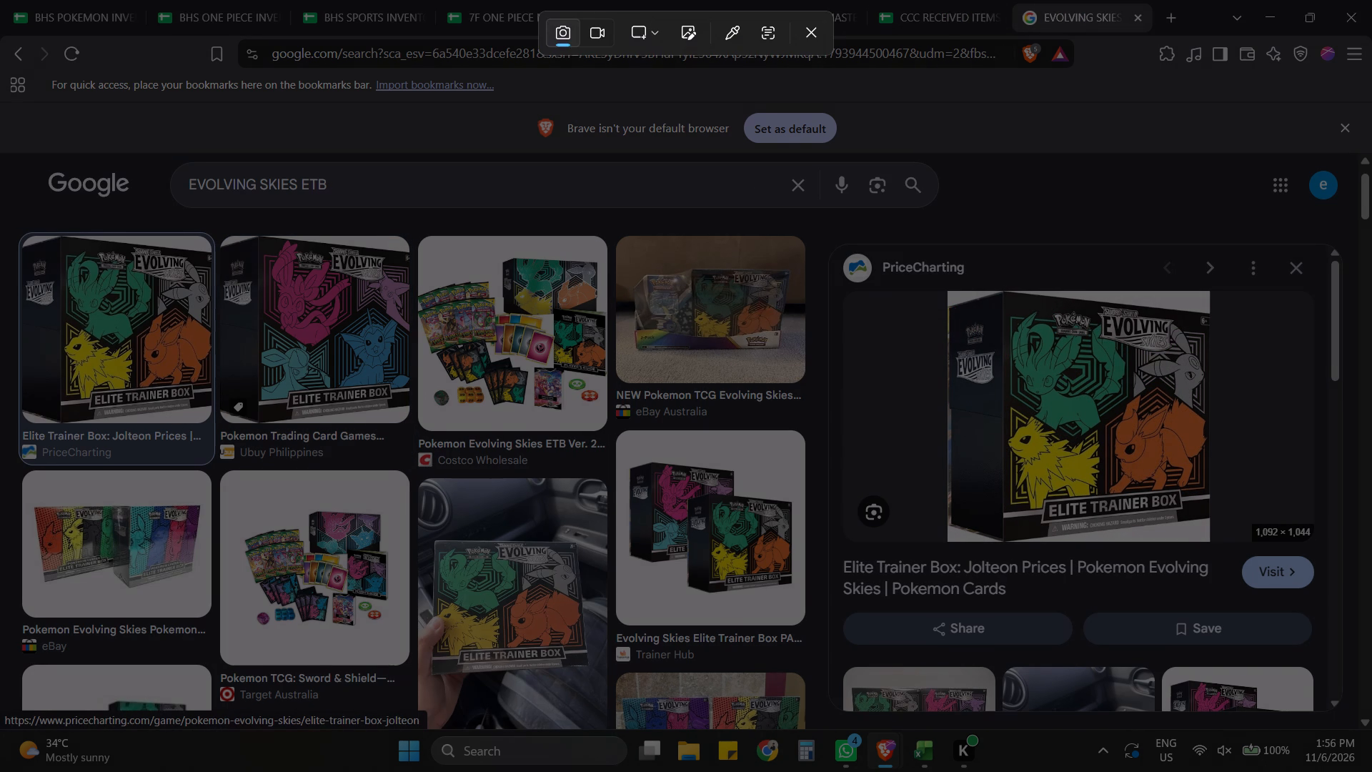
left_click_drag(948, 290, 1190, 528)
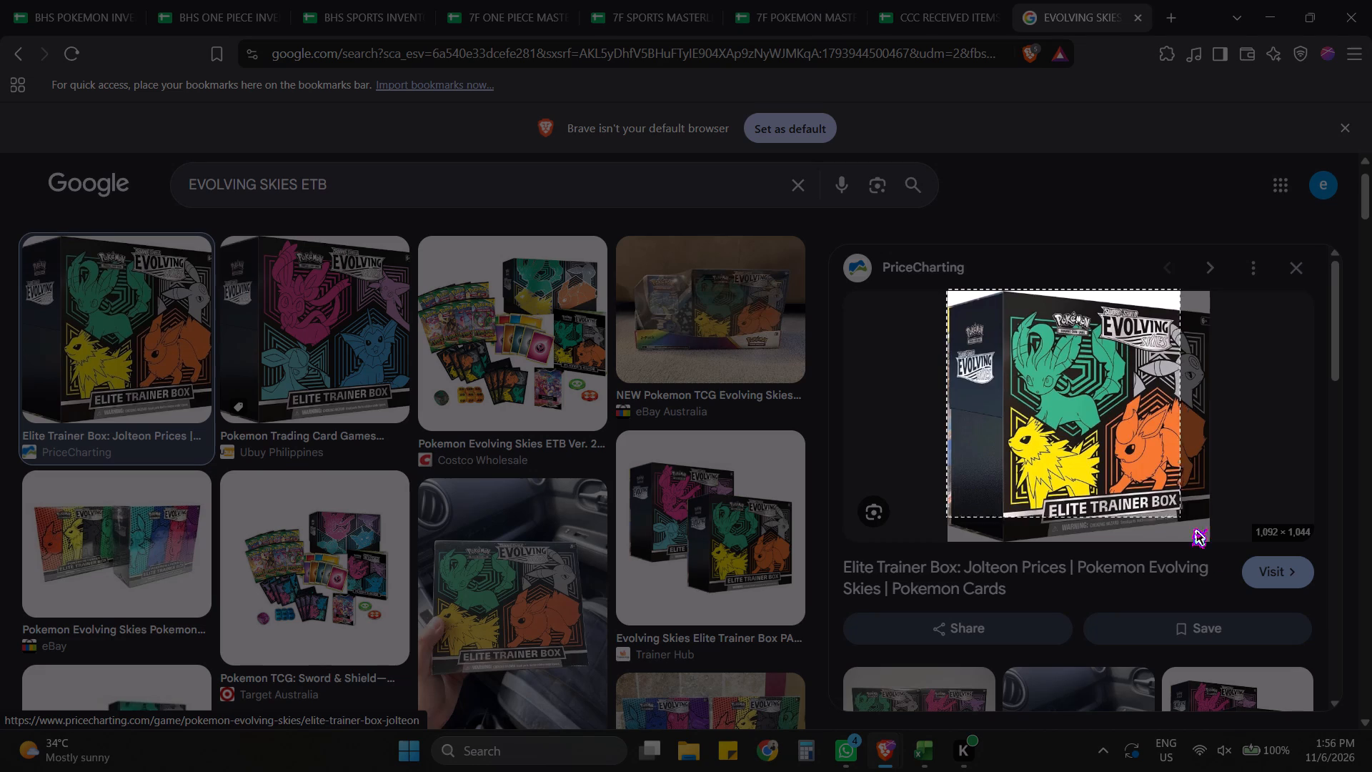
left_click_drag(1190, 528, 1210, 543)
Paste the second snipped box picture into the received items sheet and place it inside item 2's PHOTO cell.
left_click(923, 0)
left_click(151, 524)
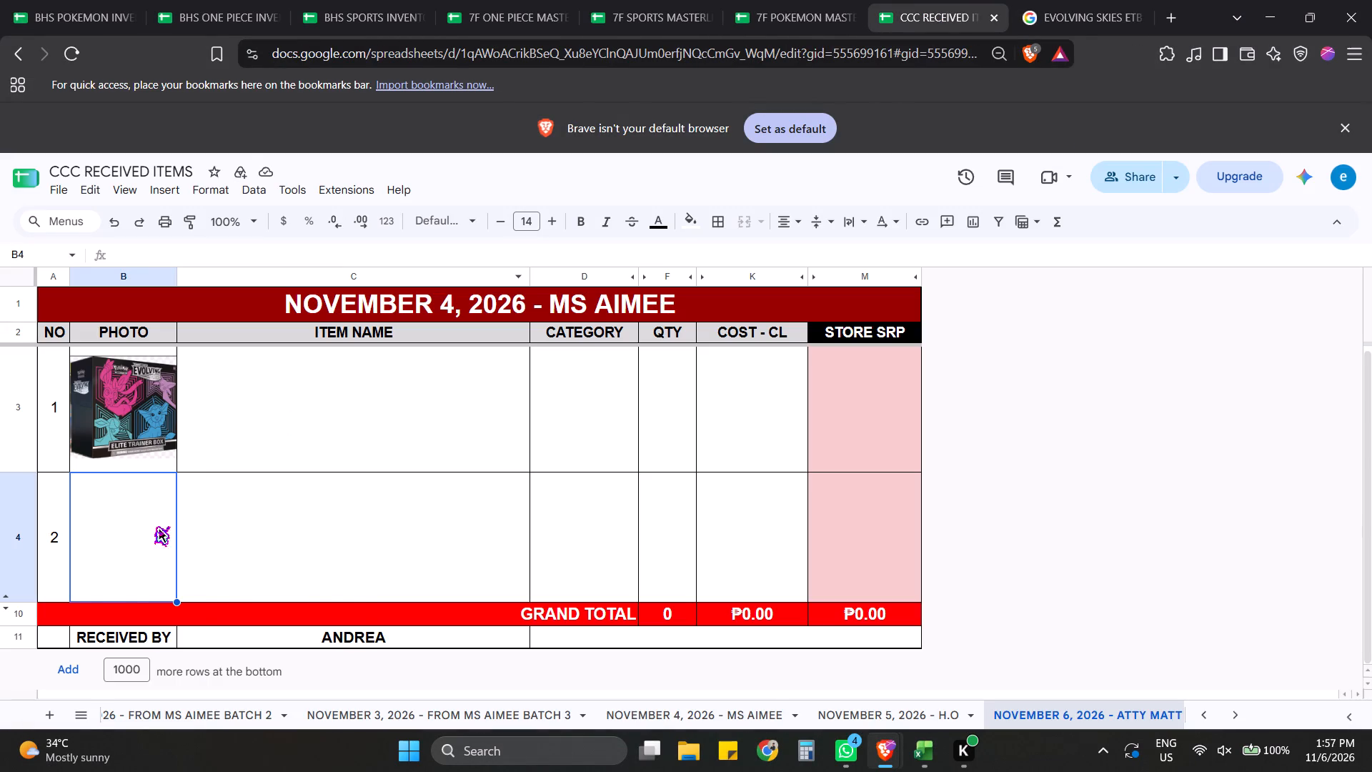
key("ctrl+v")
left_click(354, 493)
left_click(415, 631)
left_click(381, 525)
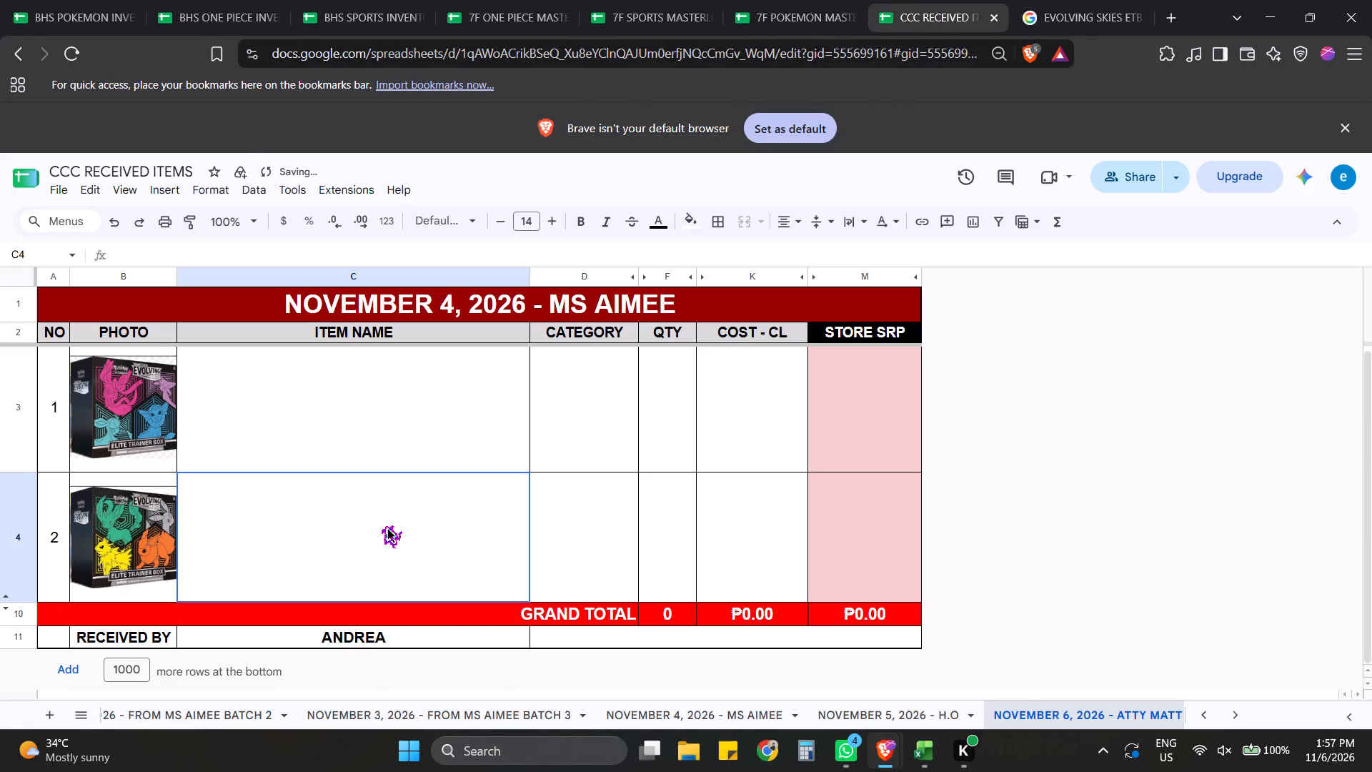
Enter "SWORD & SHIEL EVOLVING SKIES ETB" as the item name for item 1.
left_click(348, 414)
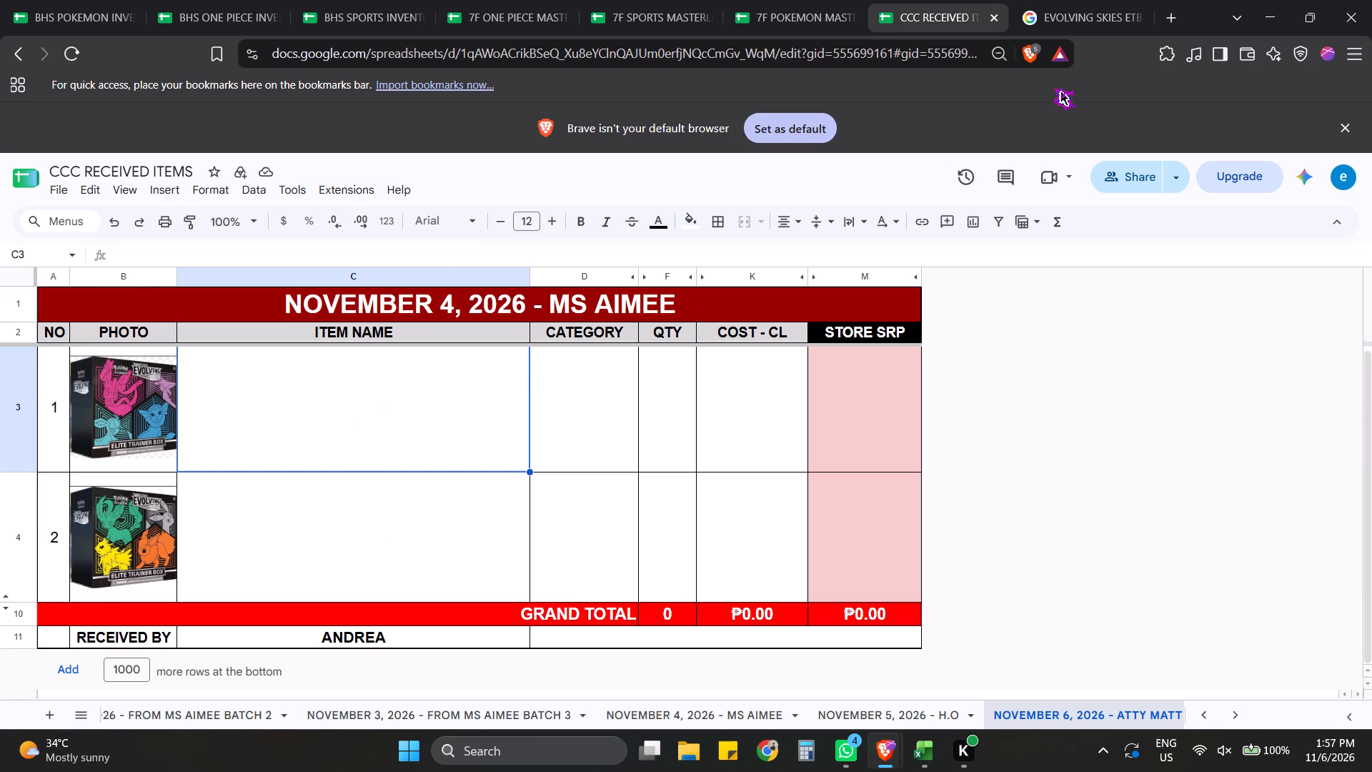
left_click(1063, 0)
key("alt+Tab")
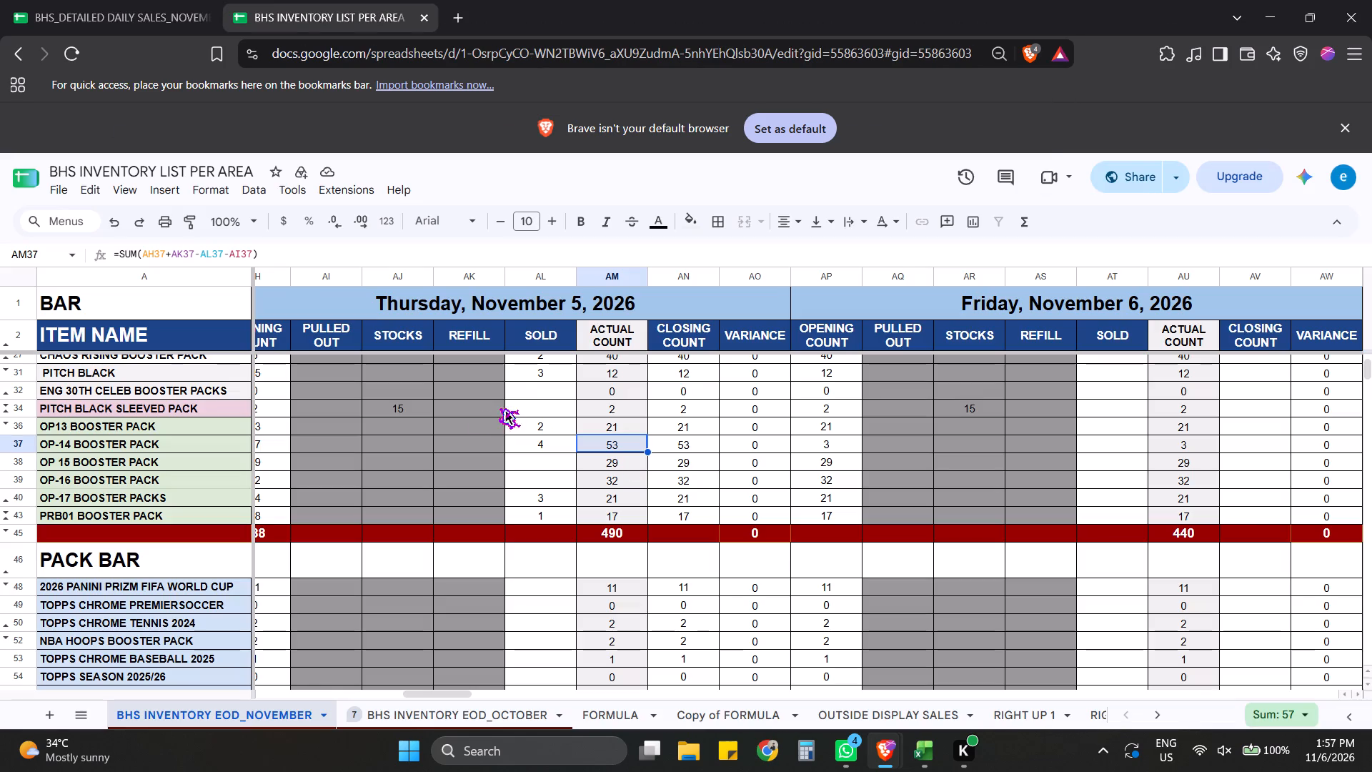
key("alt+Tab")
left_click(945, 0)
left_click(352, 422)
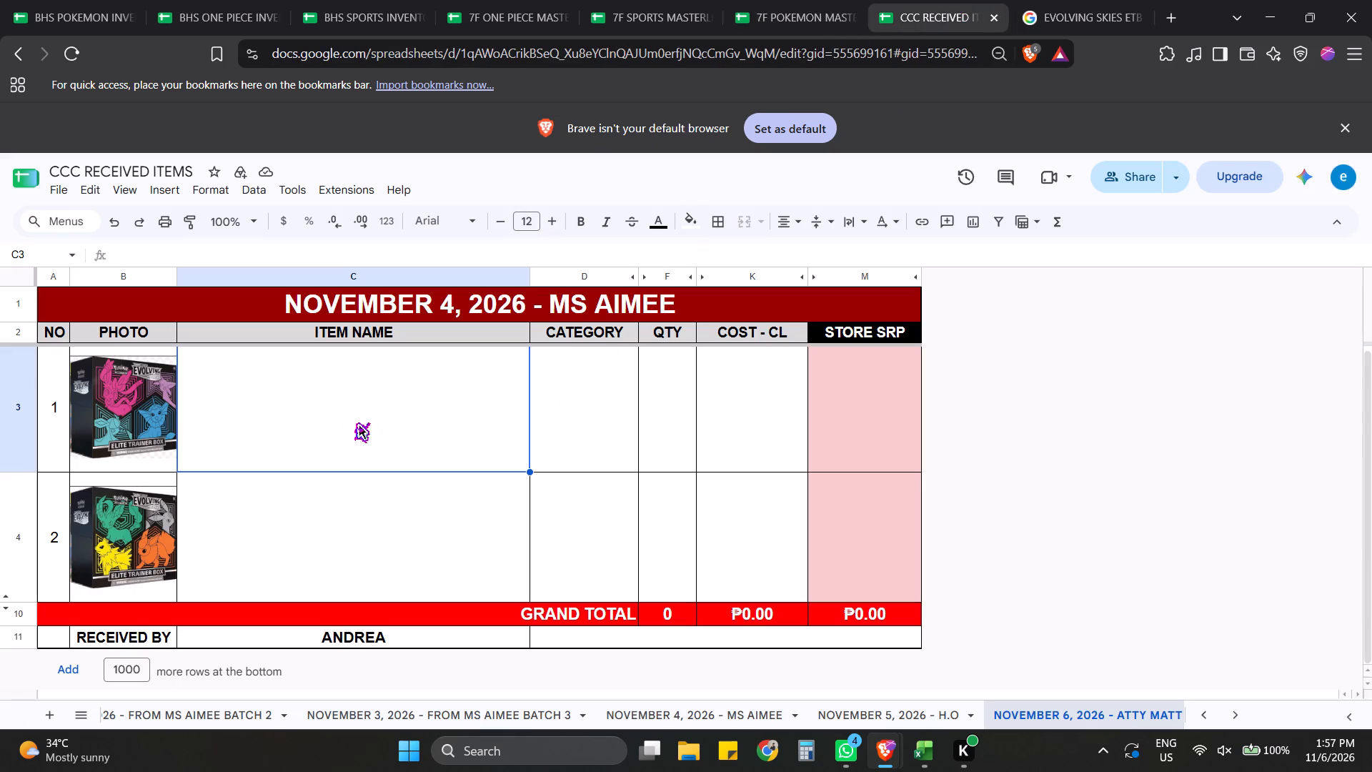
type("SWORD")
key("space")
type("& SHIEL")
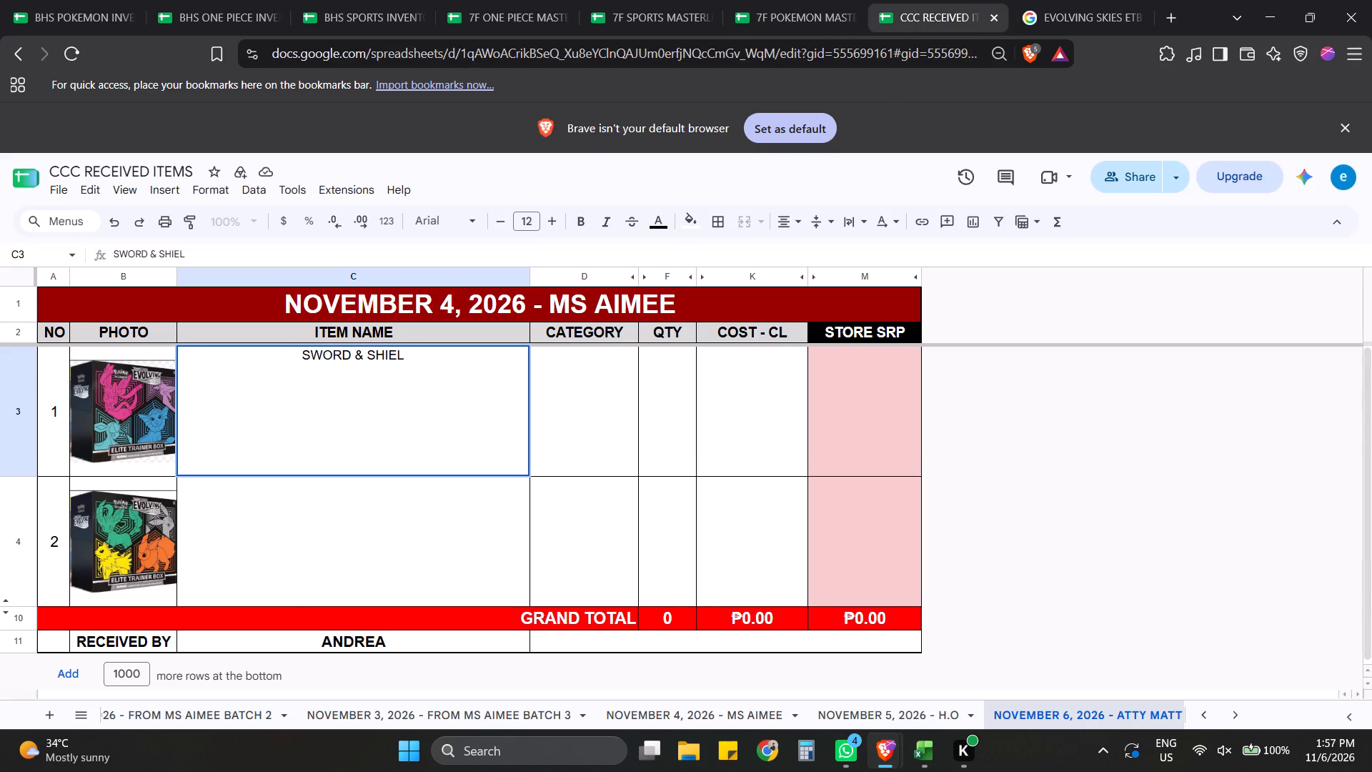
key("space")
type("EVOL")
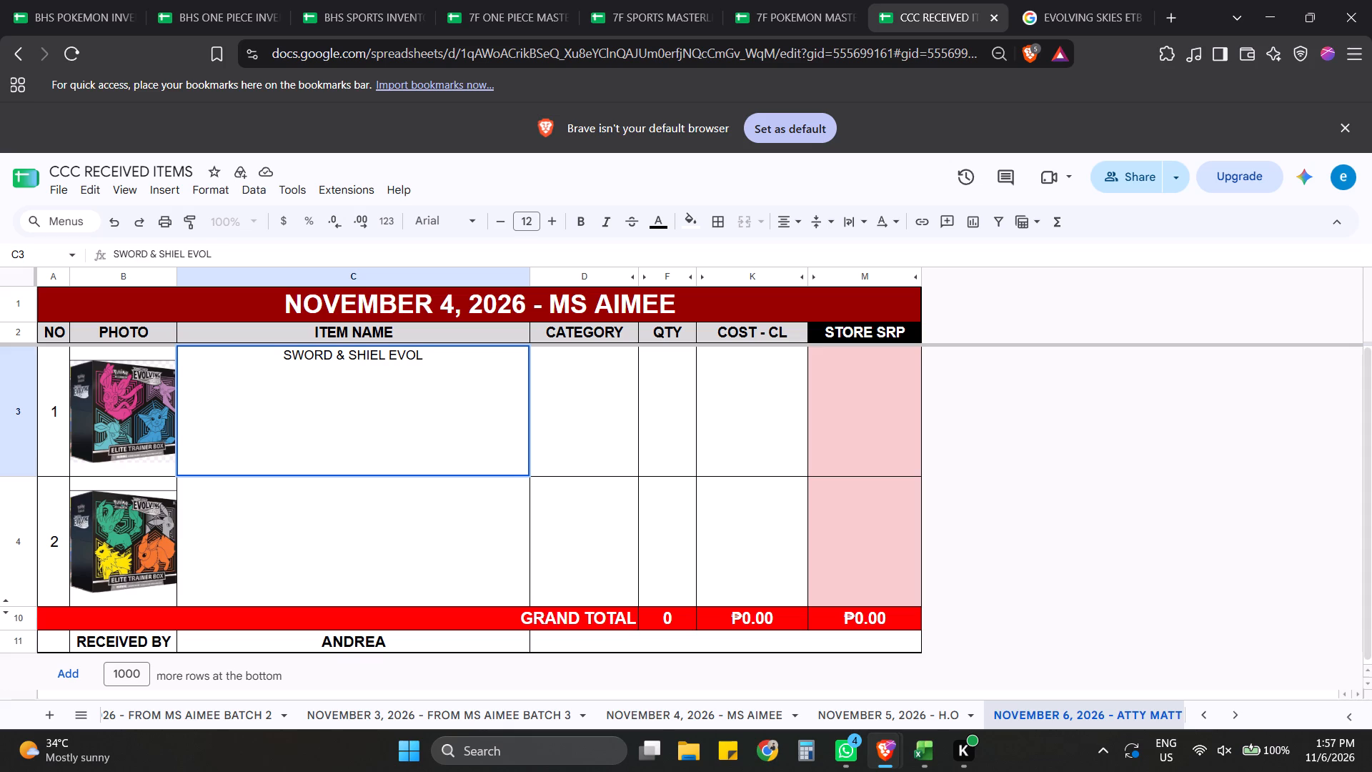
type("VING SKIES ER")
key("BackSpace")
type("TB")
key("Return")
Copy item 1's name into item 2's ITEM NAME cell.
key("Up")
key("ctrl+c")
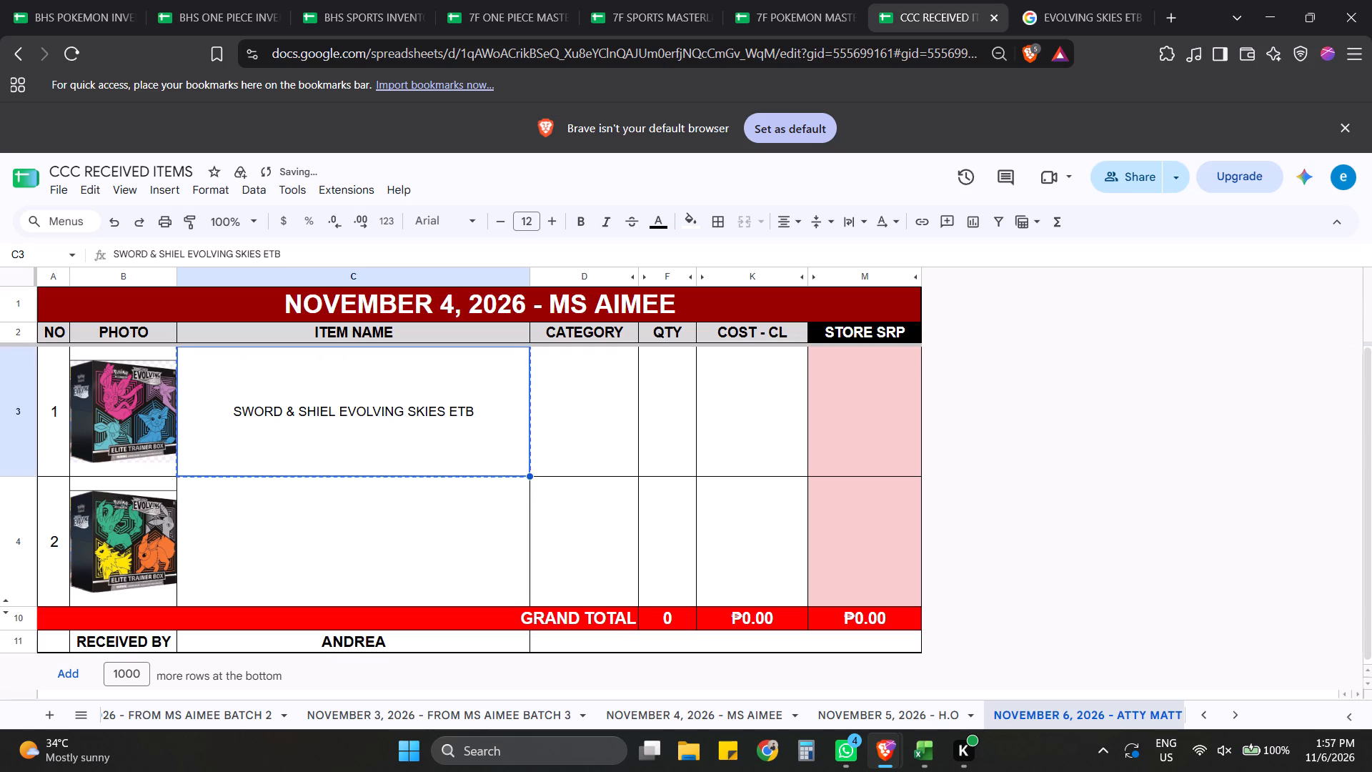
key("Down")
key("ctrl+v")
Set the category of both item 1 and item 2 to POKEMON.
key("Right")
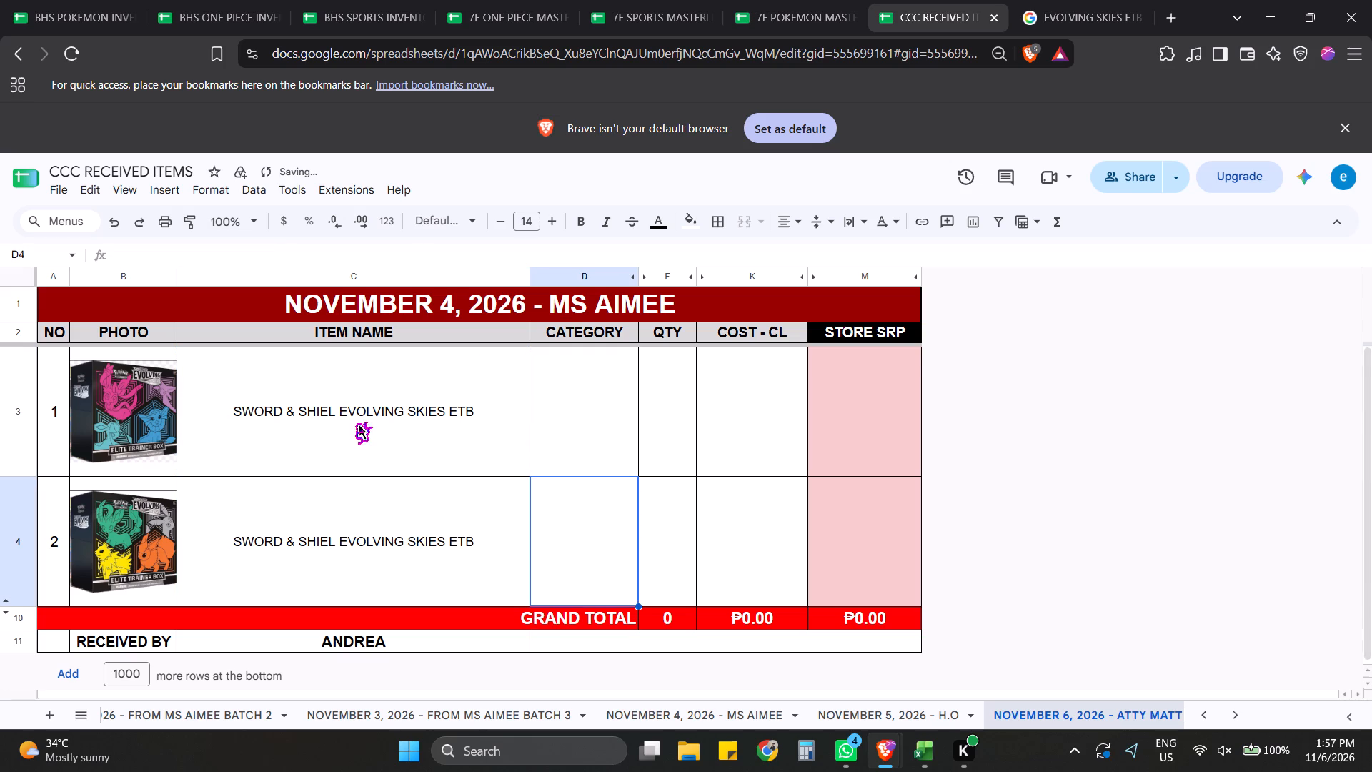
key("Up")
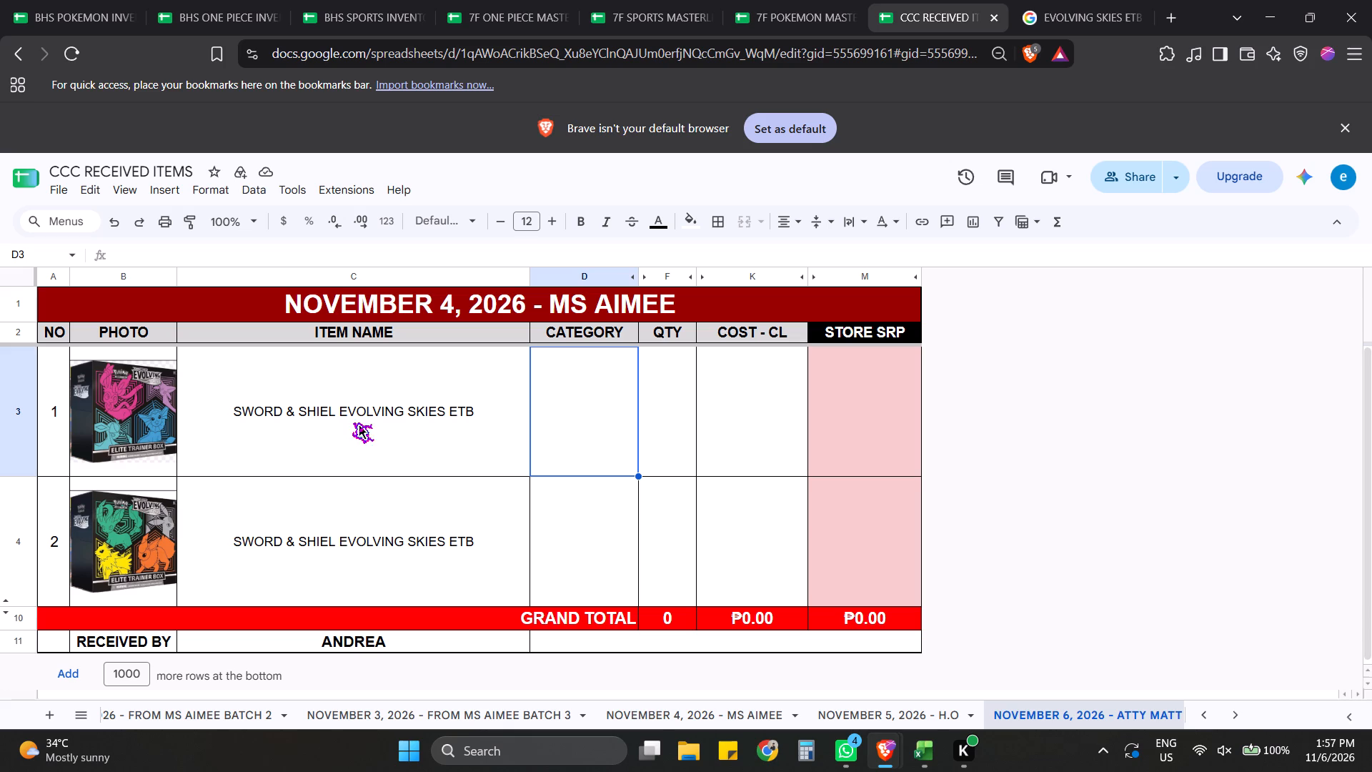
key("End")
key("Down")
key("Left")
key("Up")
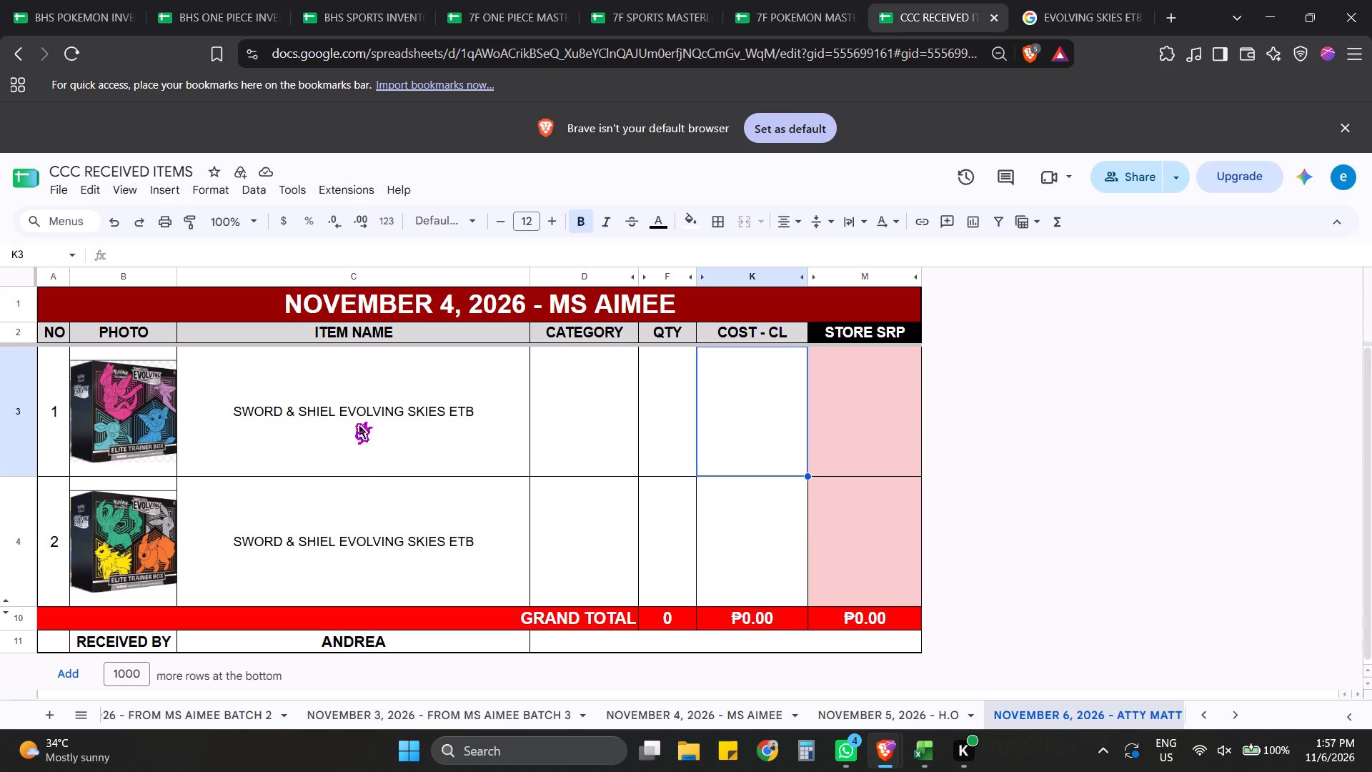
key("Left")
key("Left")
key("Down")
key("Up")
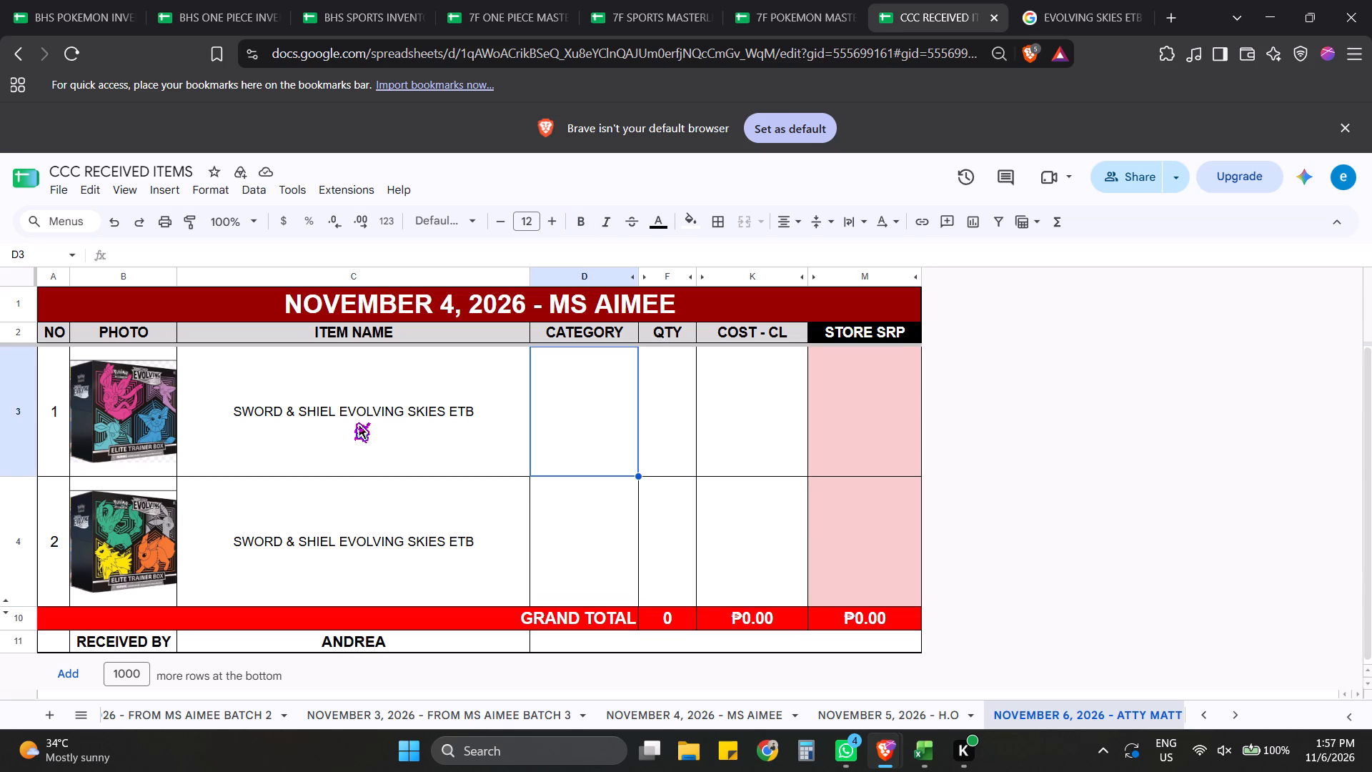
type("POKEMON")
key("Return")
type("PO")
key("Return")
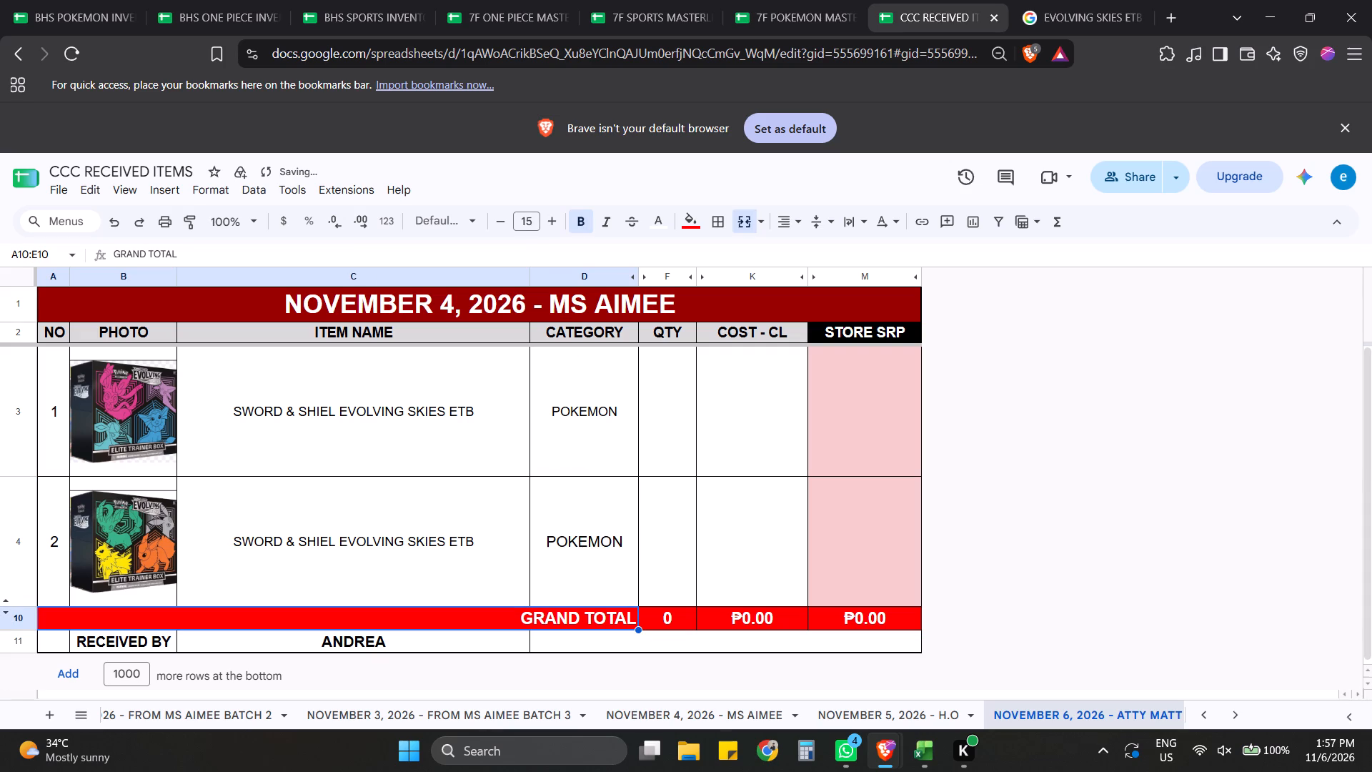
Change the date in the sheet's title banner to NOVEMBER 5, 2026.
double_click(451, 305)
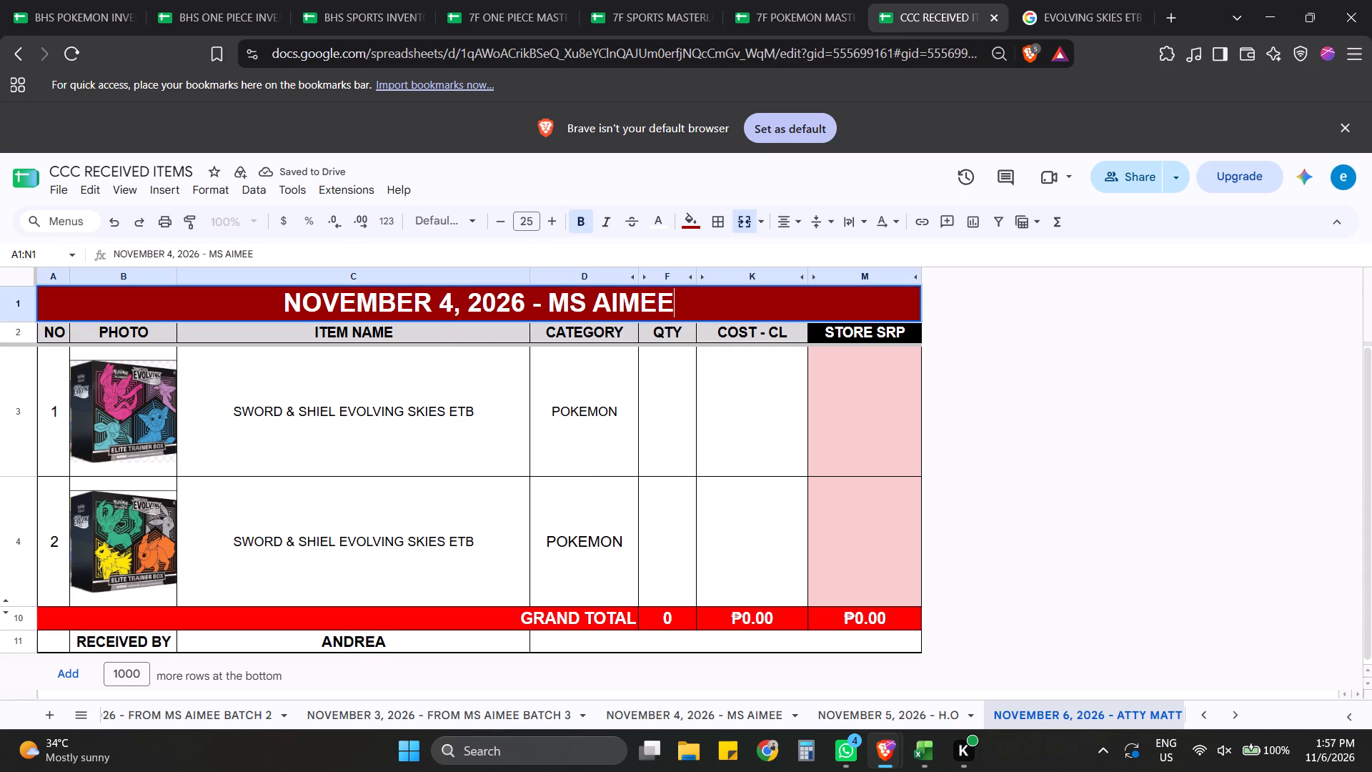
left_click(443, 305)
left_click(452, 305)
key("BackSpace")
key("5")
key("Return")
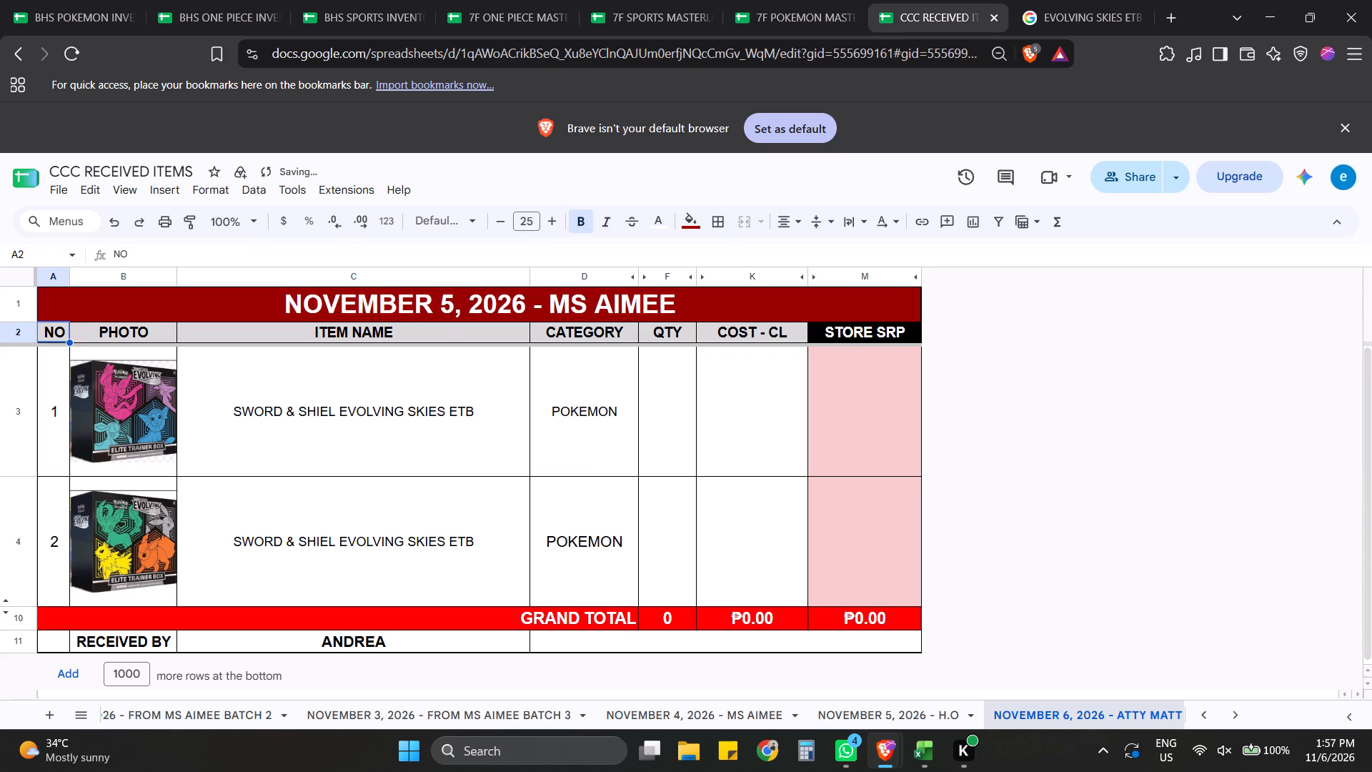
Rename the current sheet to NOVEMBER 5, 2026 - ATTY MATT.
left_click(1060, 732)
left_click(1067, 715)
right_click(1067, 715)
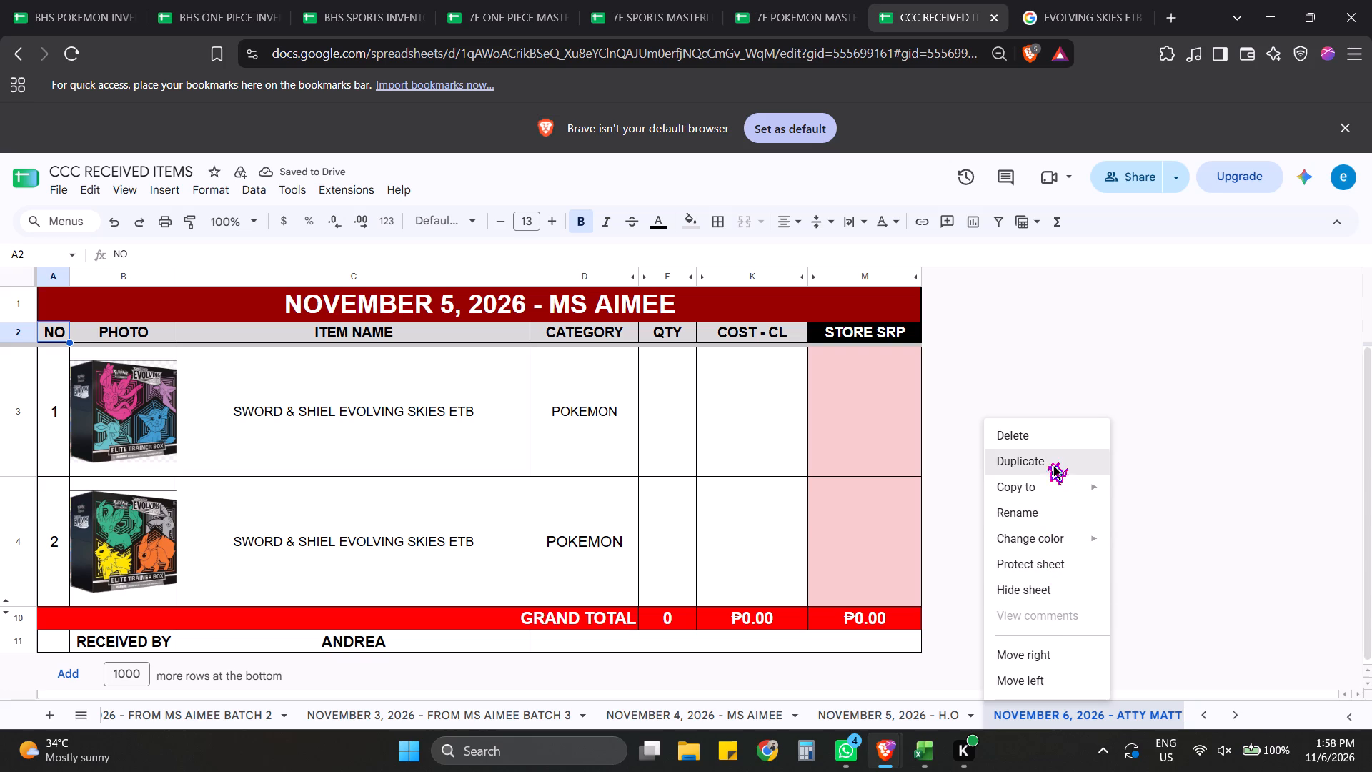
left_click(1053, 499)
left_click(1053, 507)
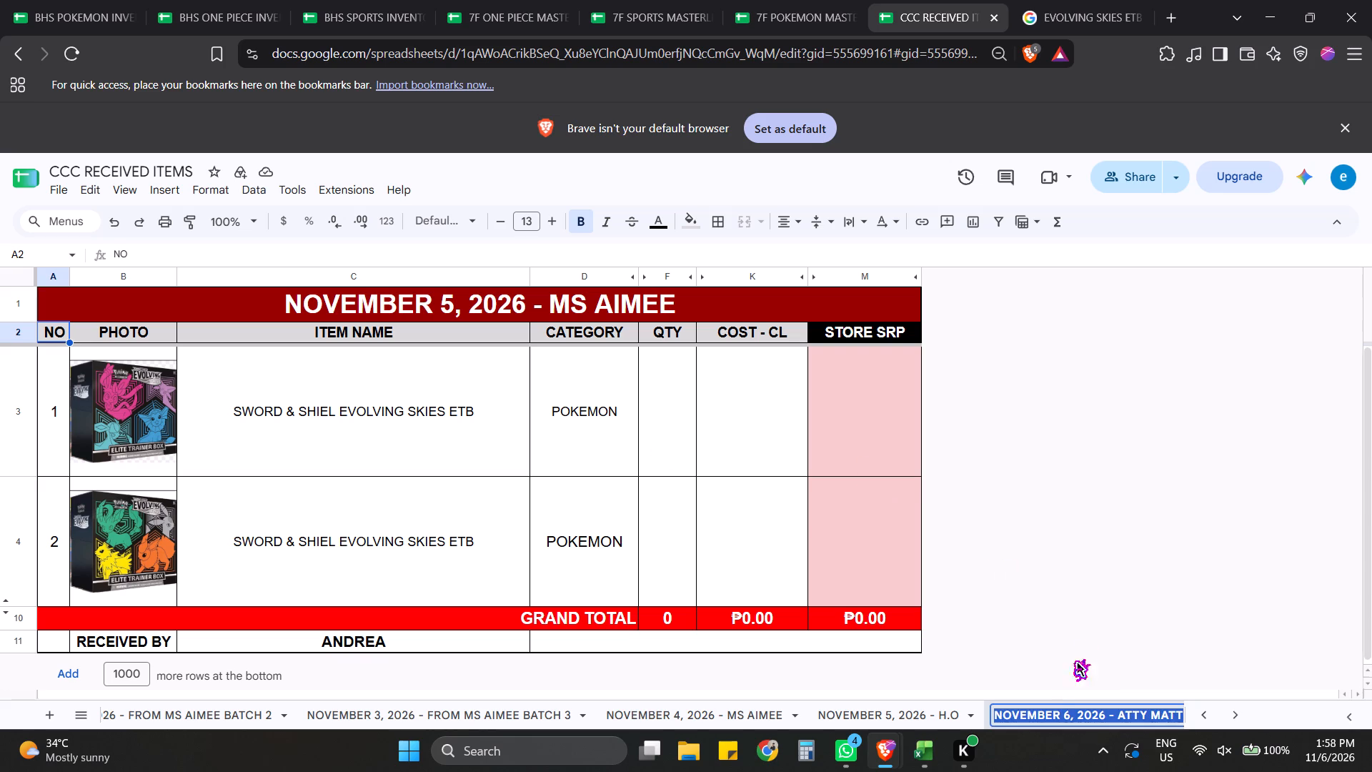
left_click(1065, 712)
left_click(1070, 716)
key("BackSpace")
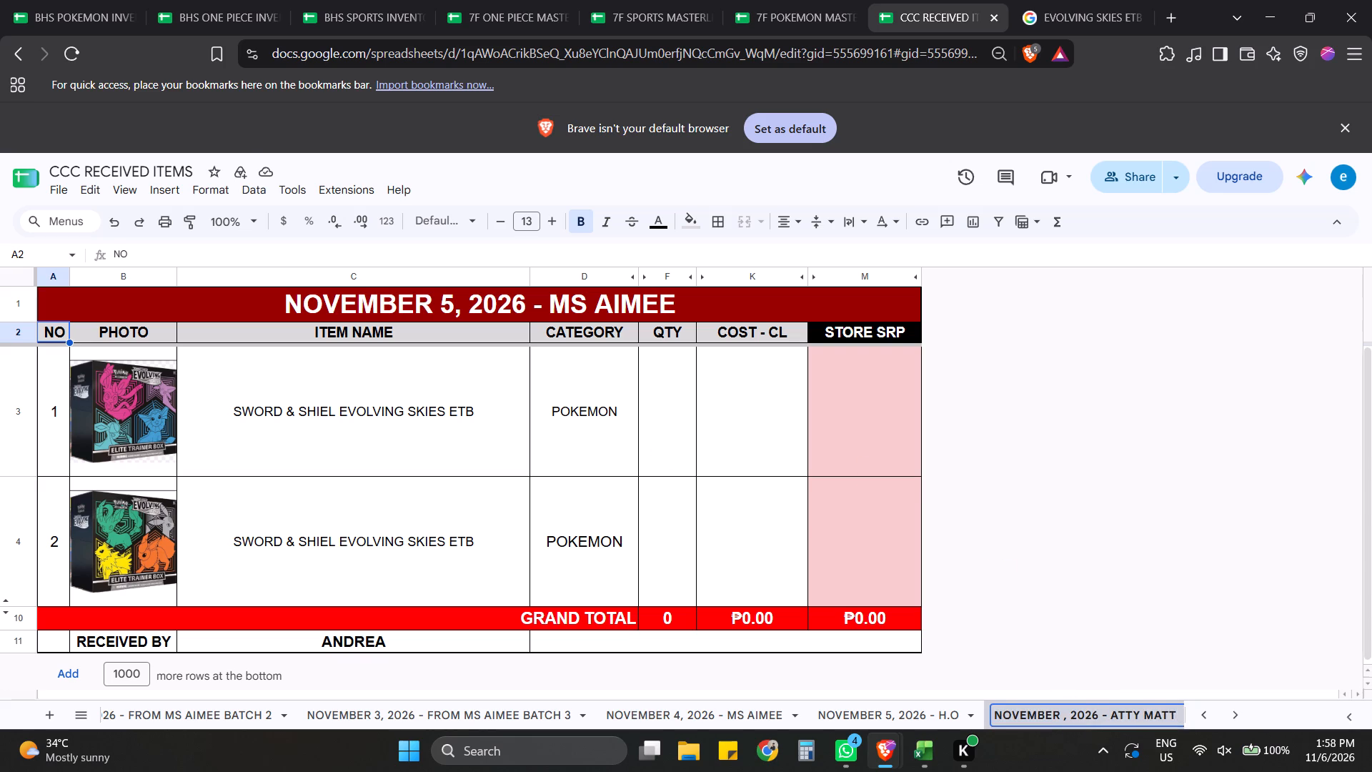
key("5")
key("Return")
Replace MS AIMEE with ATTY MATT in the sheet's title banner.
left_click(690, 438)
left_click(625, 305)
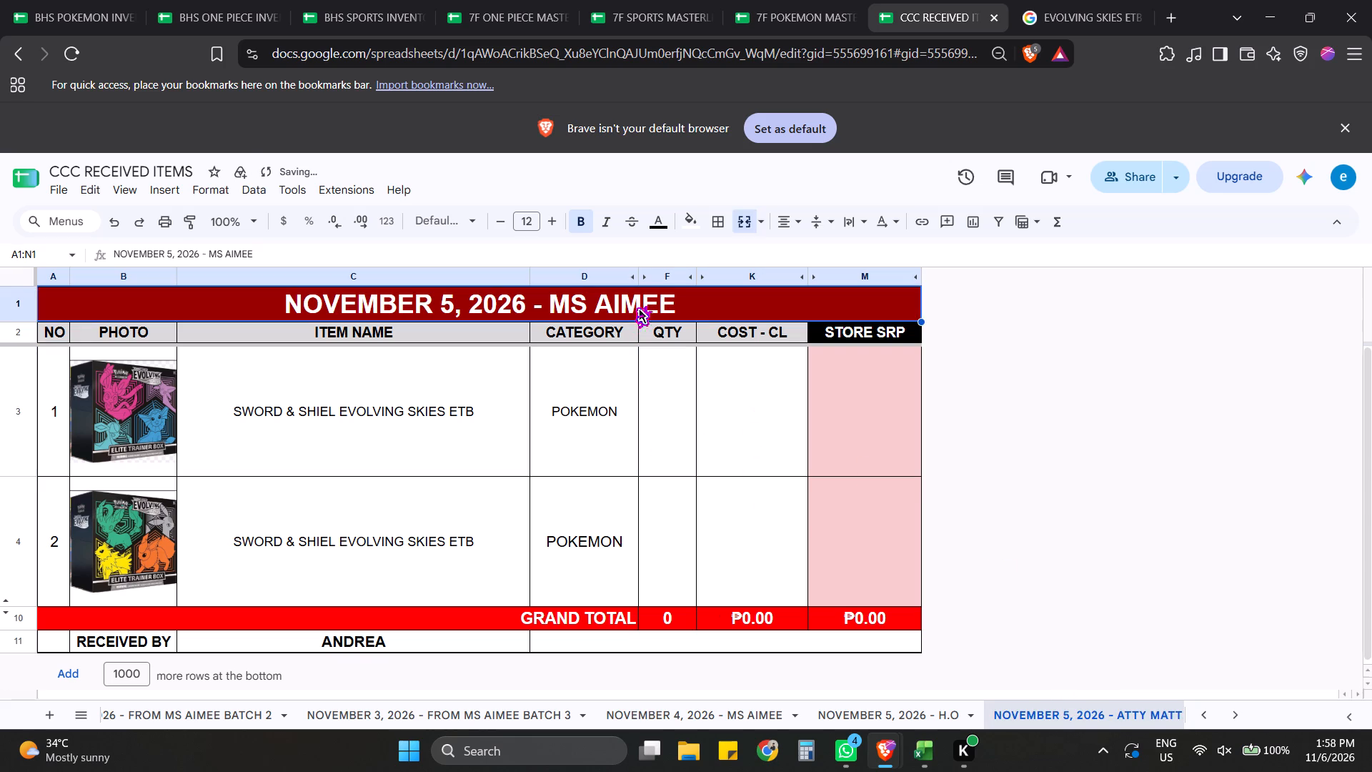
left_click(665, 295)
double_click(670, 305)
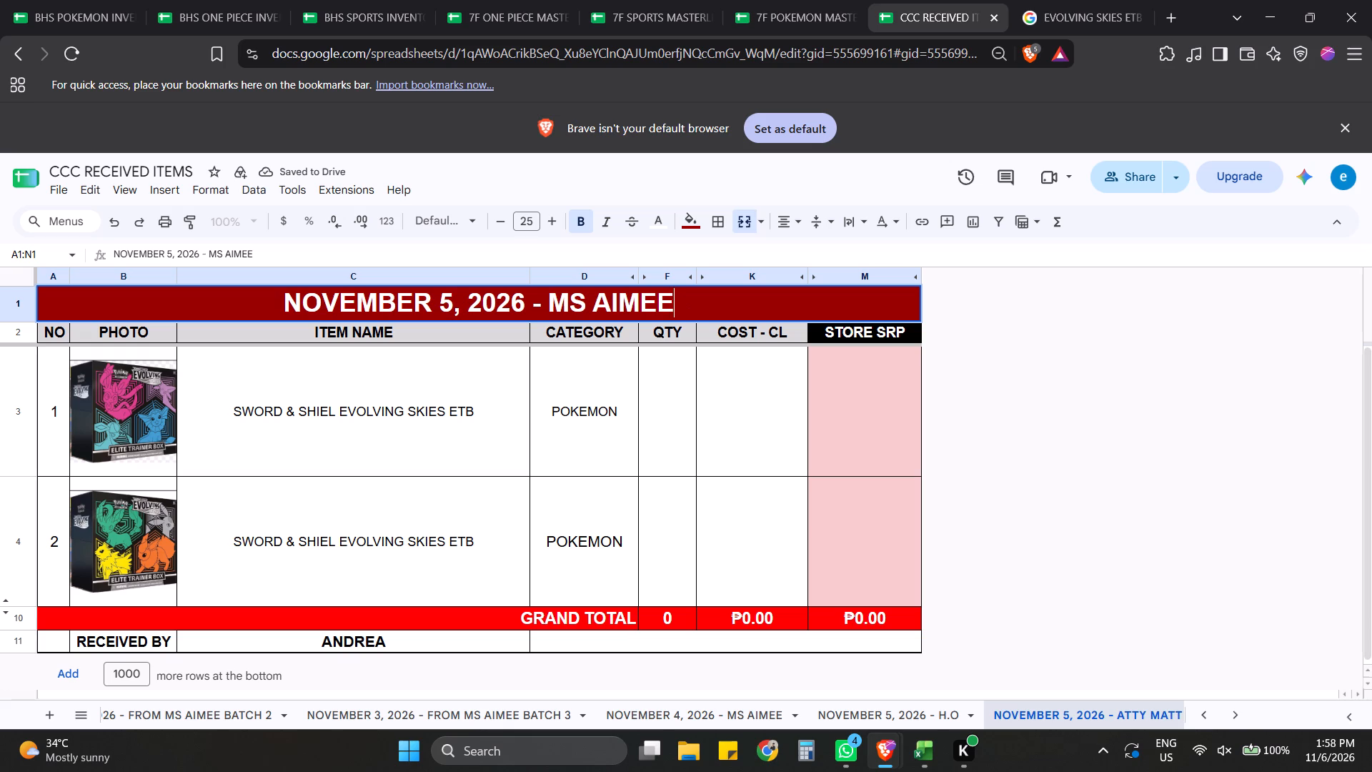
key("BackSpace")
key("BackSpace")
key("BackSpace")
key("BackSpace")
key("BackSpace")
key("BackSpace")
key("BackSpace")
key("BackSpace")
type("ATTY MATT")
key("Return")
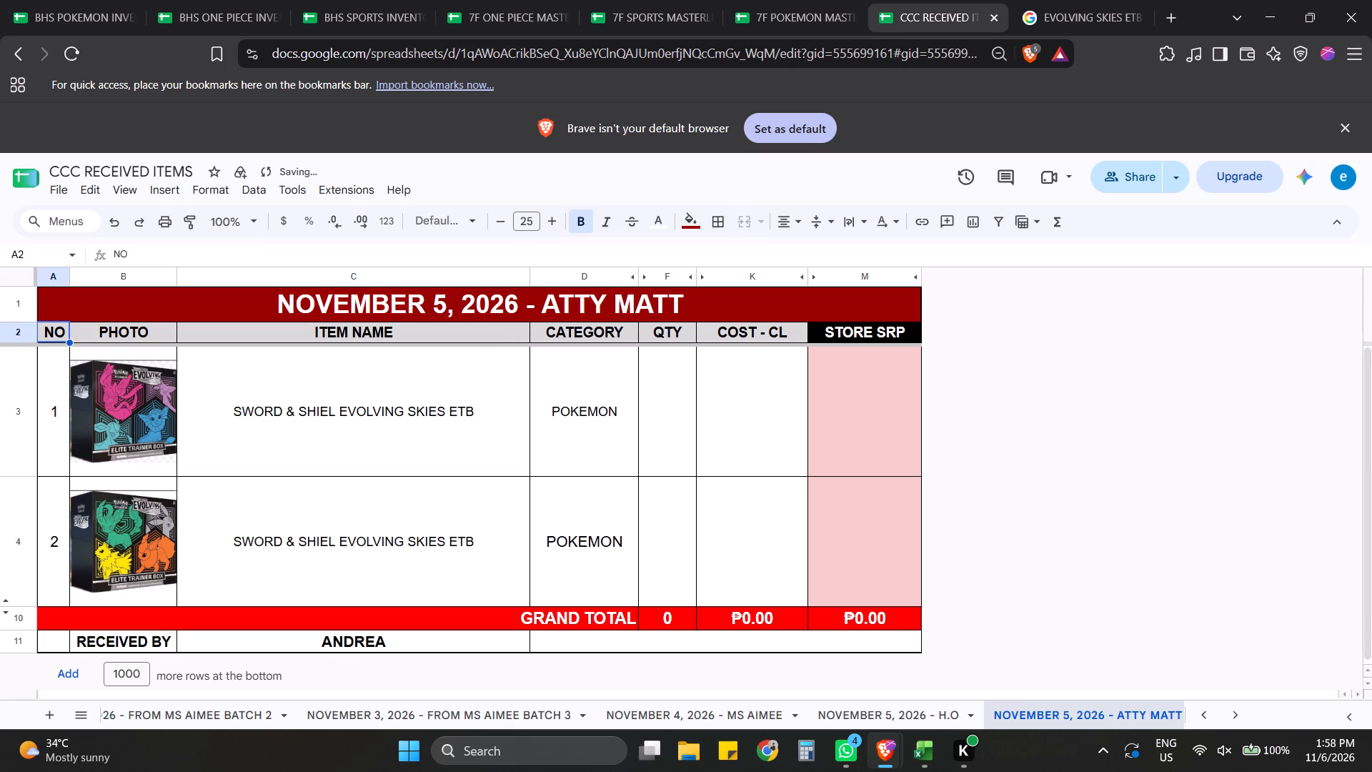
Enter a quantity of 1 for both item 1 and item 2.
left_click(681, 419)
key("1")
left_click(685, 516)
key("1")
left_click(798, 523)
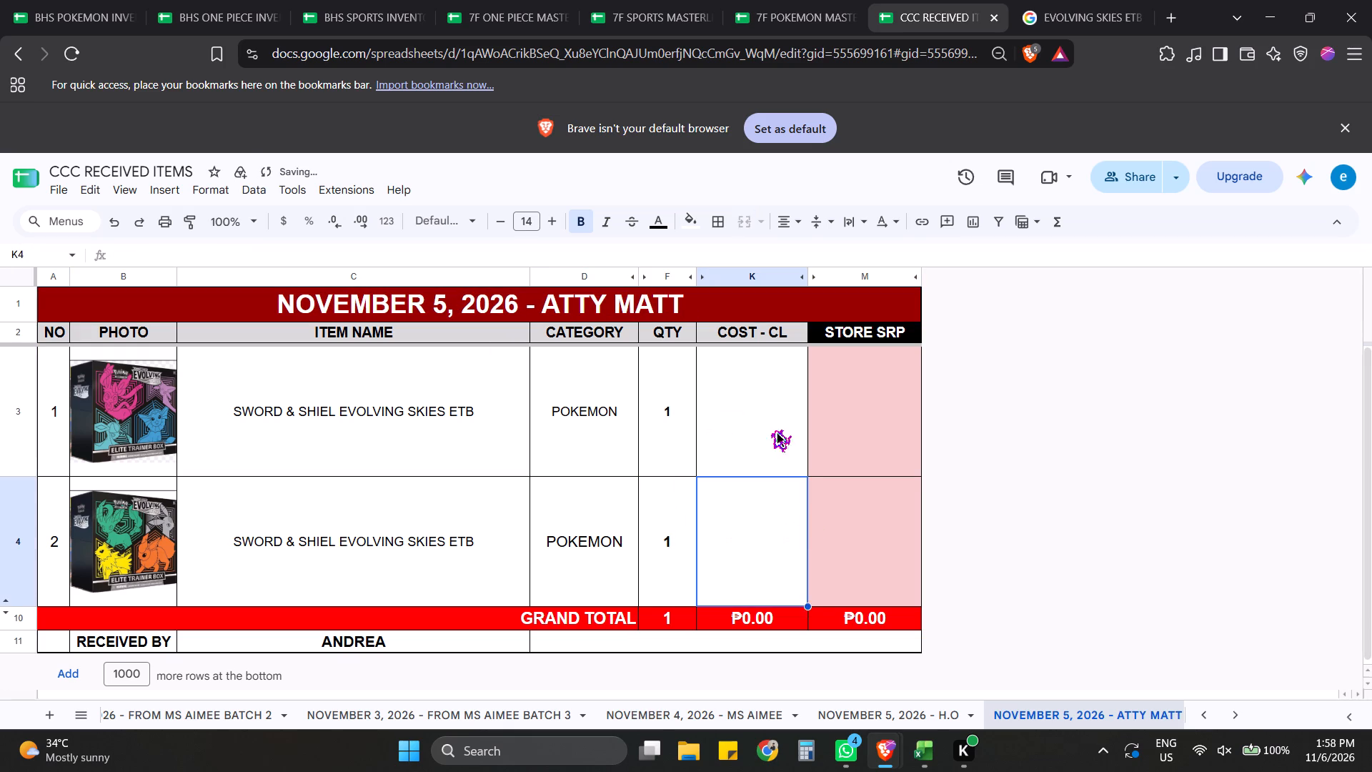
left_click(767, 420)
left_click(863, 420)
left_click(857, 505)
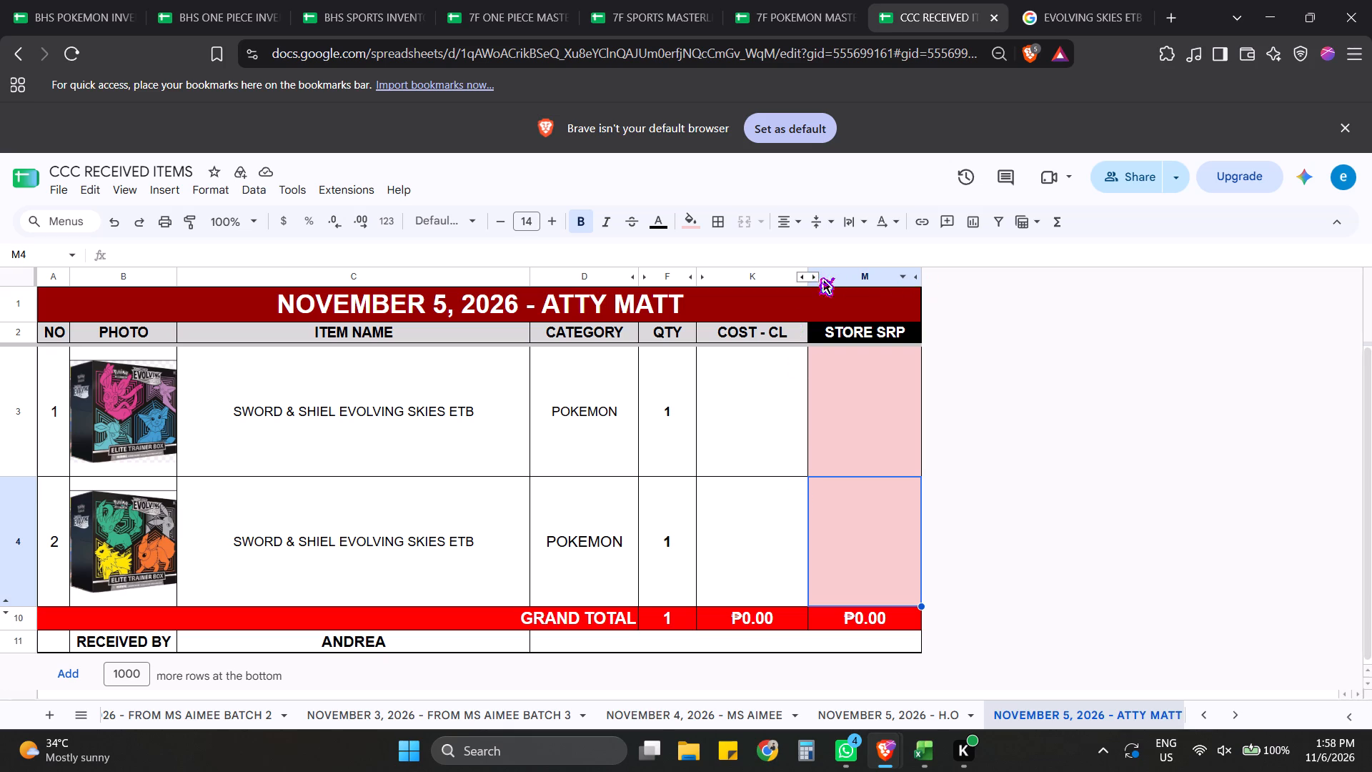
Unhide the STORAGE LOCATION column beside STORE SRP.
left_click(915, 274)
left_click(981, 434)
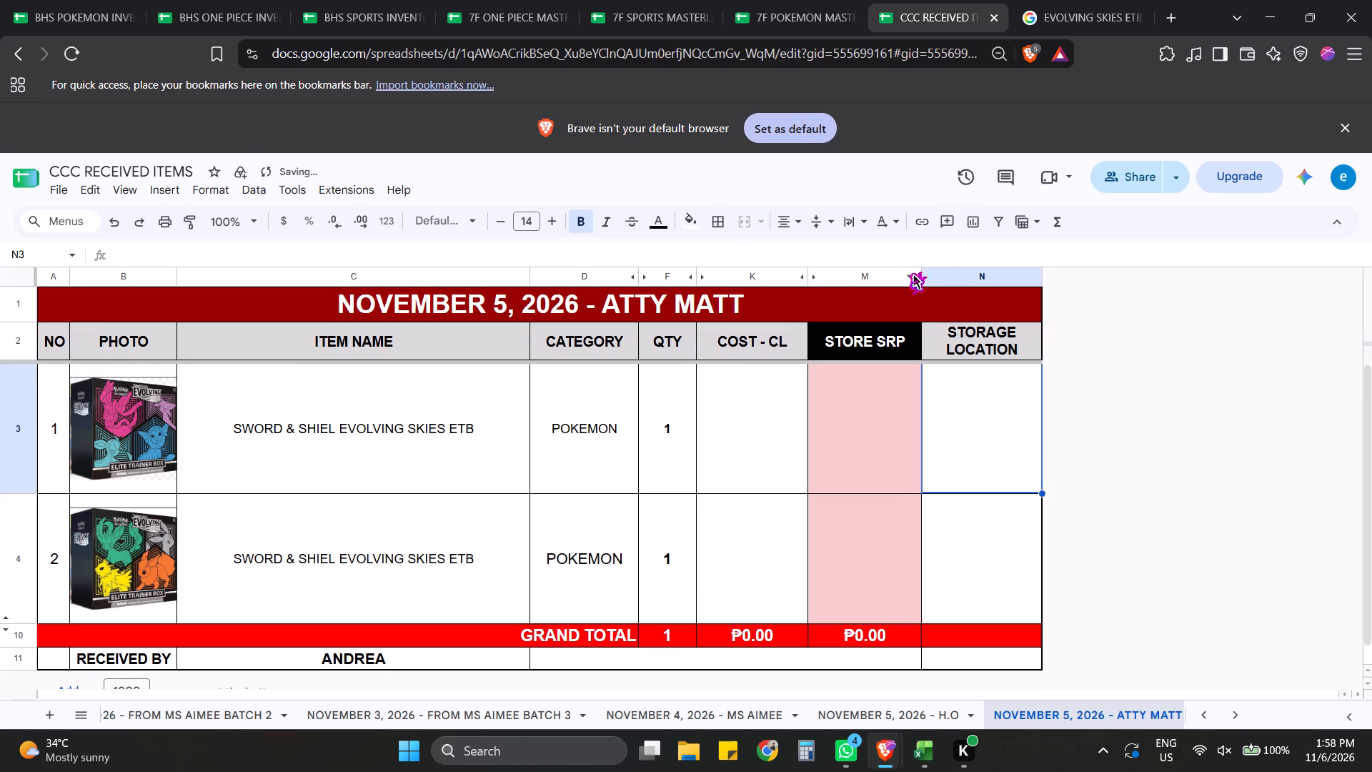
Unhide the ALT+13% column and hide columns K to M, from COST - CL through STORE SRP.
left_click(817, 277)
left_click(1075, 460)
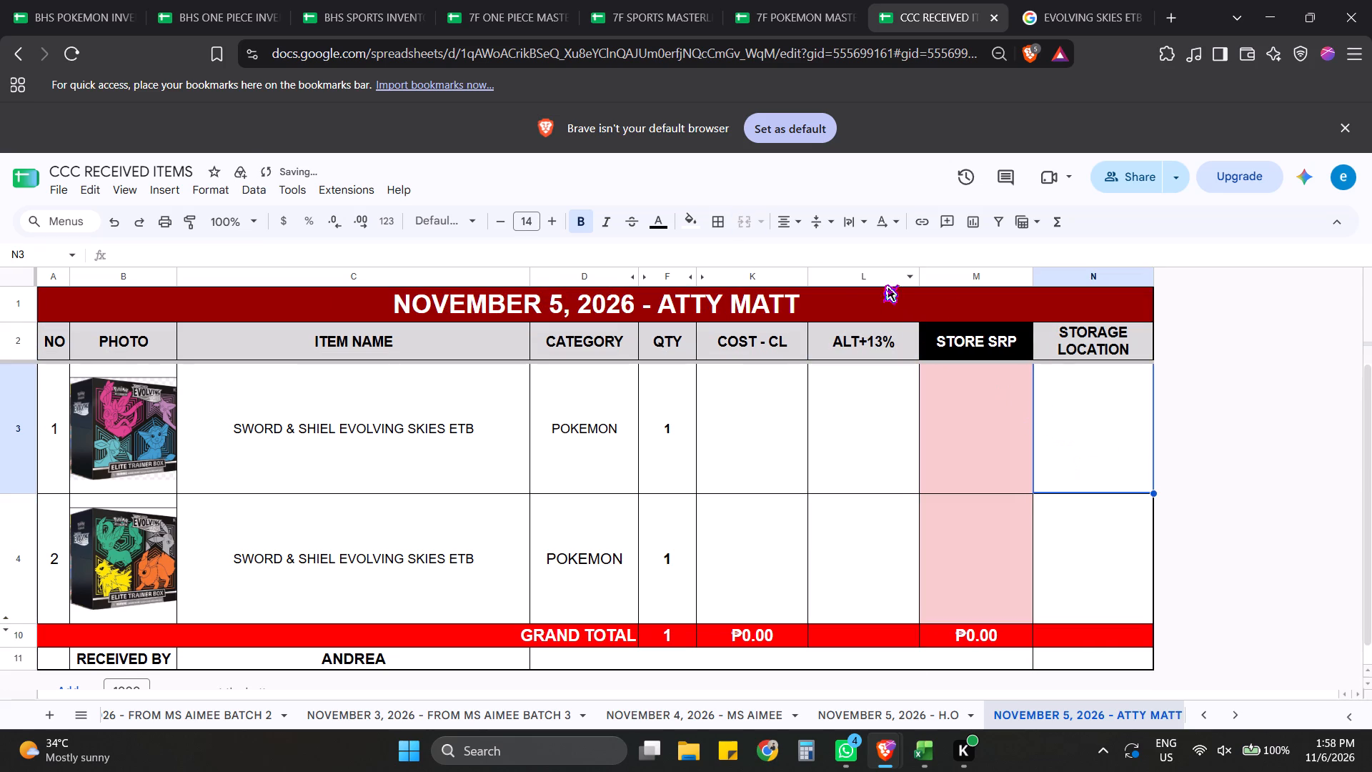
left_click_drag(757, 274, 960, 288)
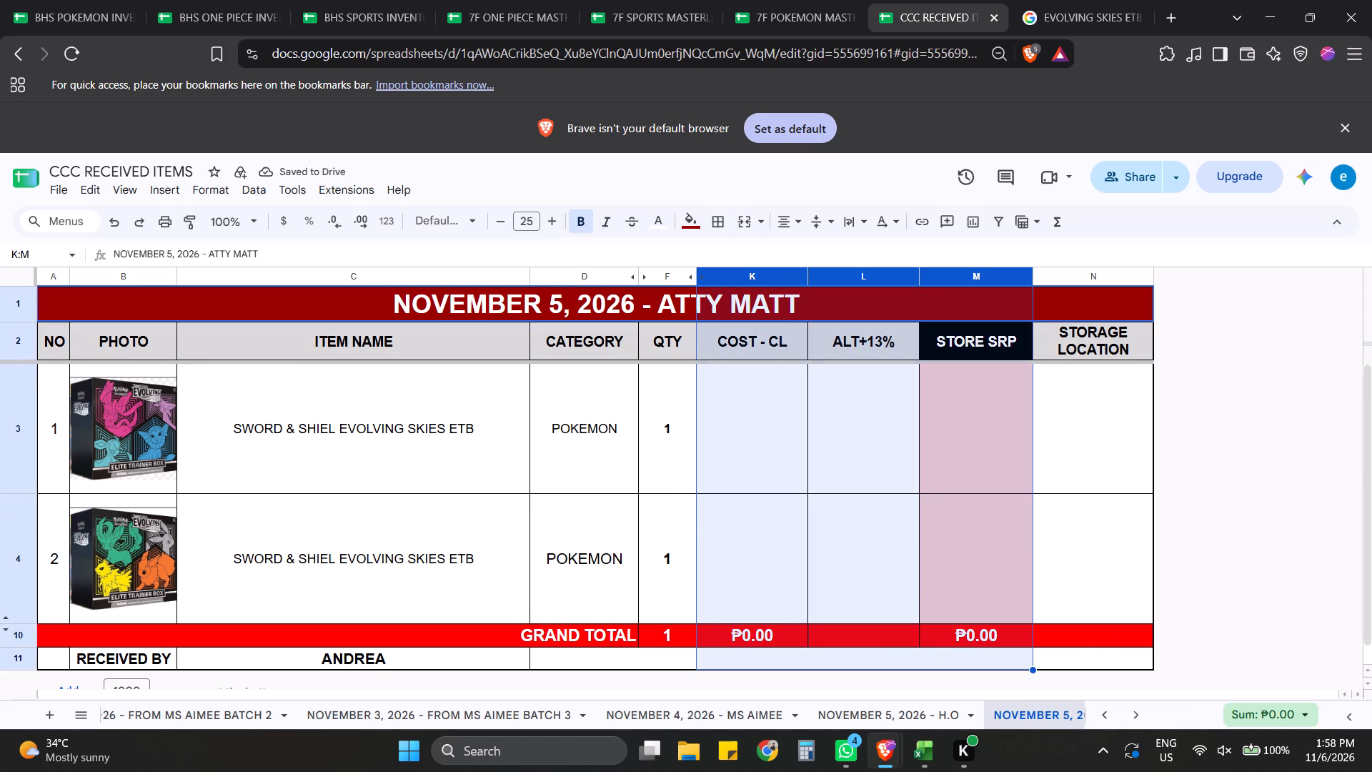
right_click(960, 288)
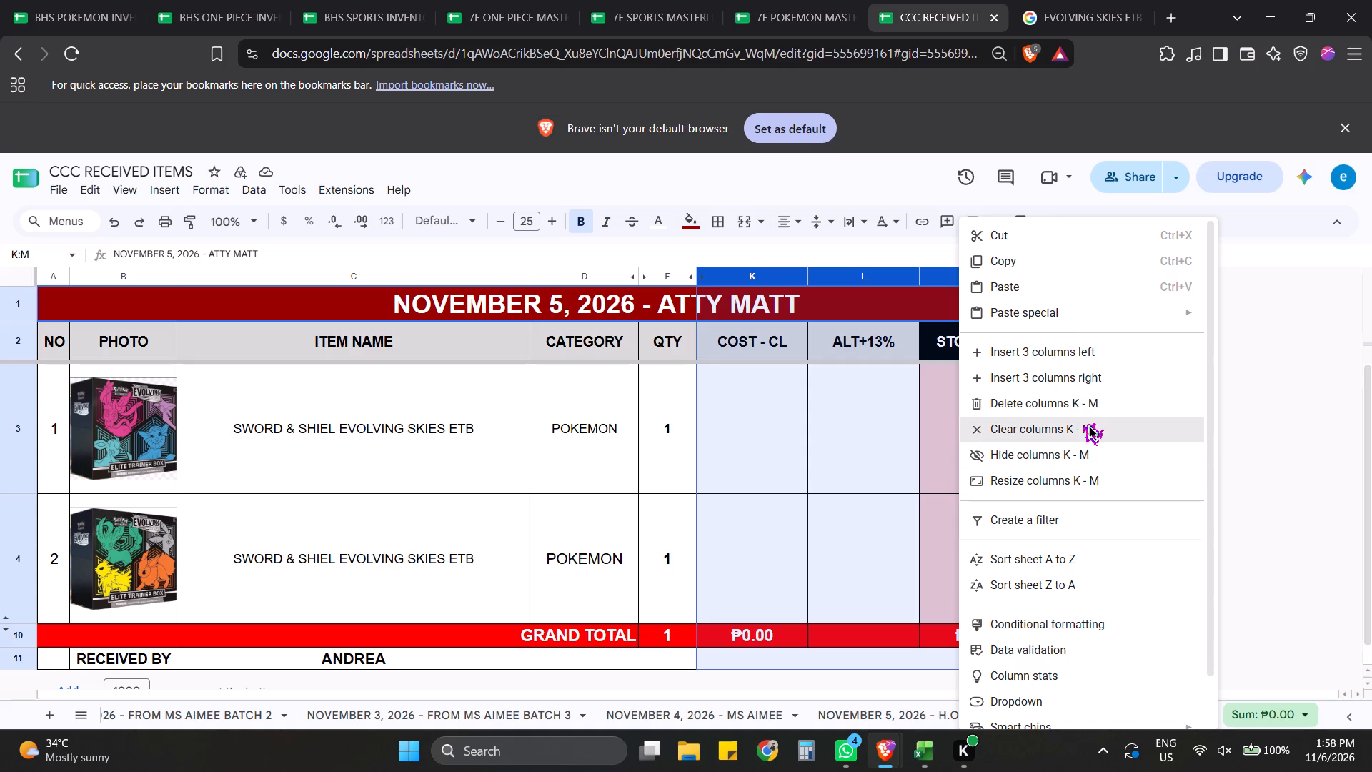
left_click(1055, 455)
left_click(723, 462)
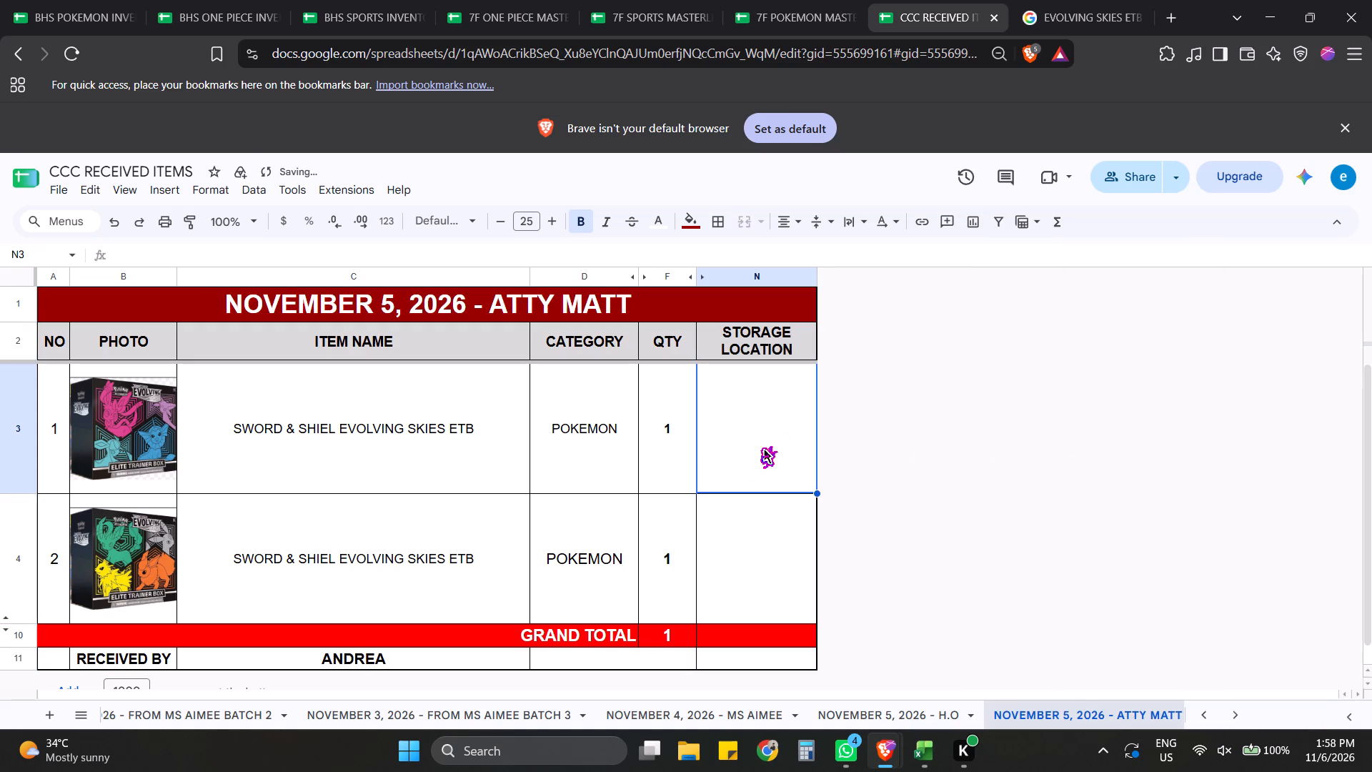
left_click(763, 440)
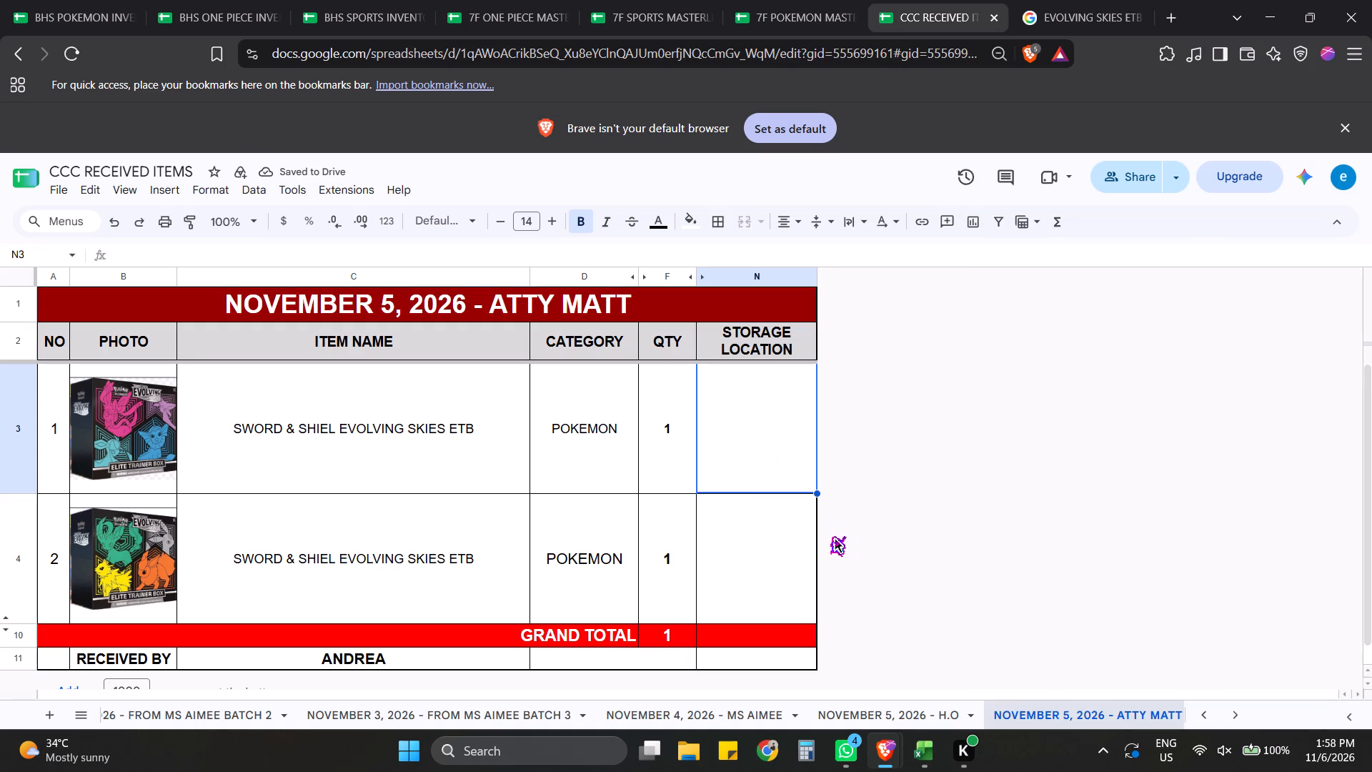
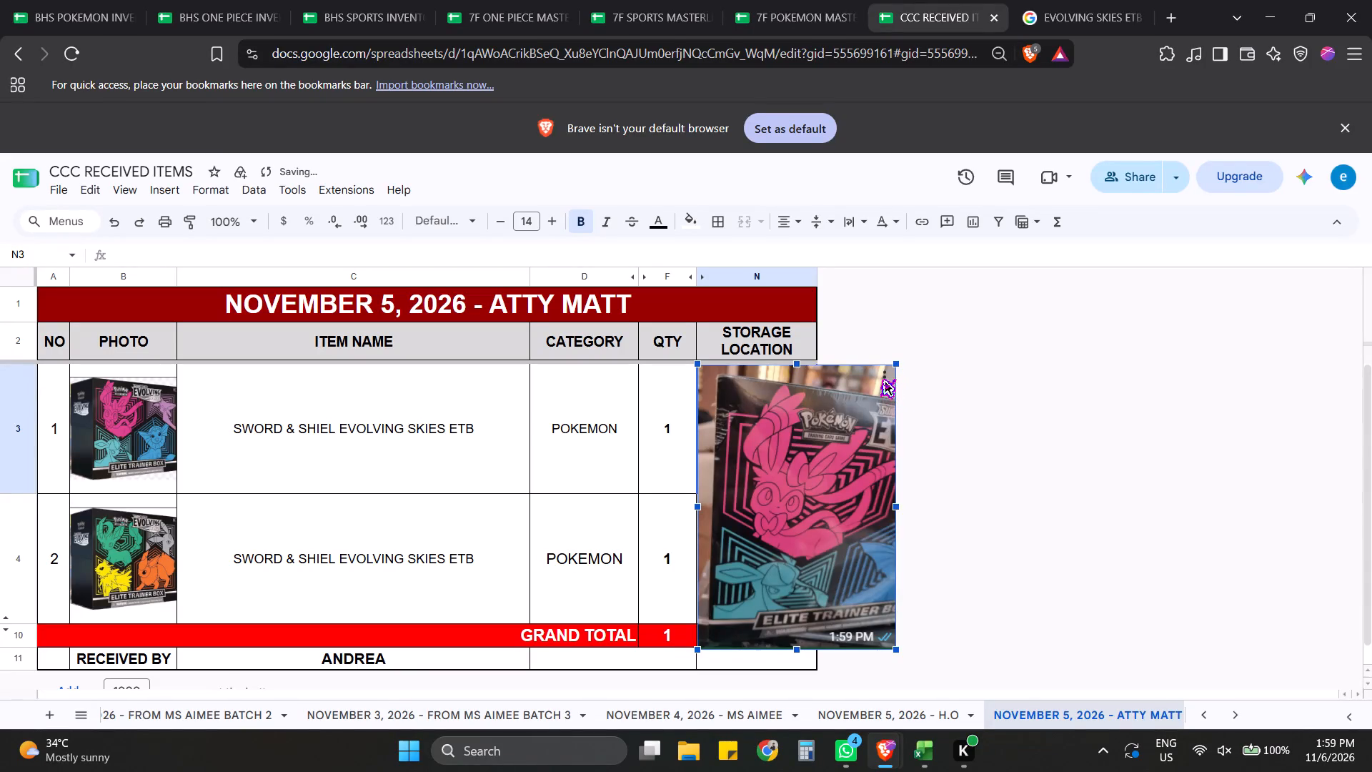
Place the floating Evolving Skies photo inside item 1's STORAGE LOCATION cell, and select item 2's STORAGE LOCATION cell.
left_click(878, 378)
left_click(921, 529)
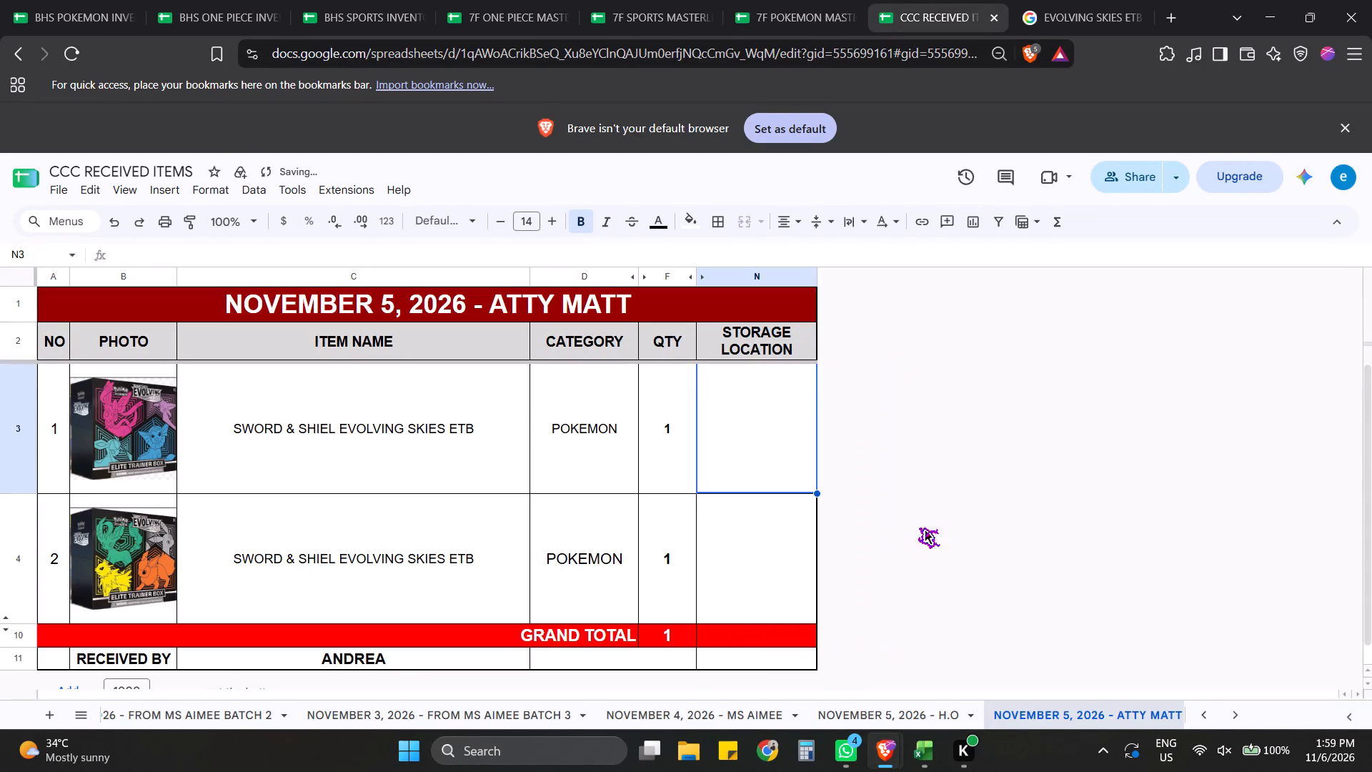
left_click(761, 554)
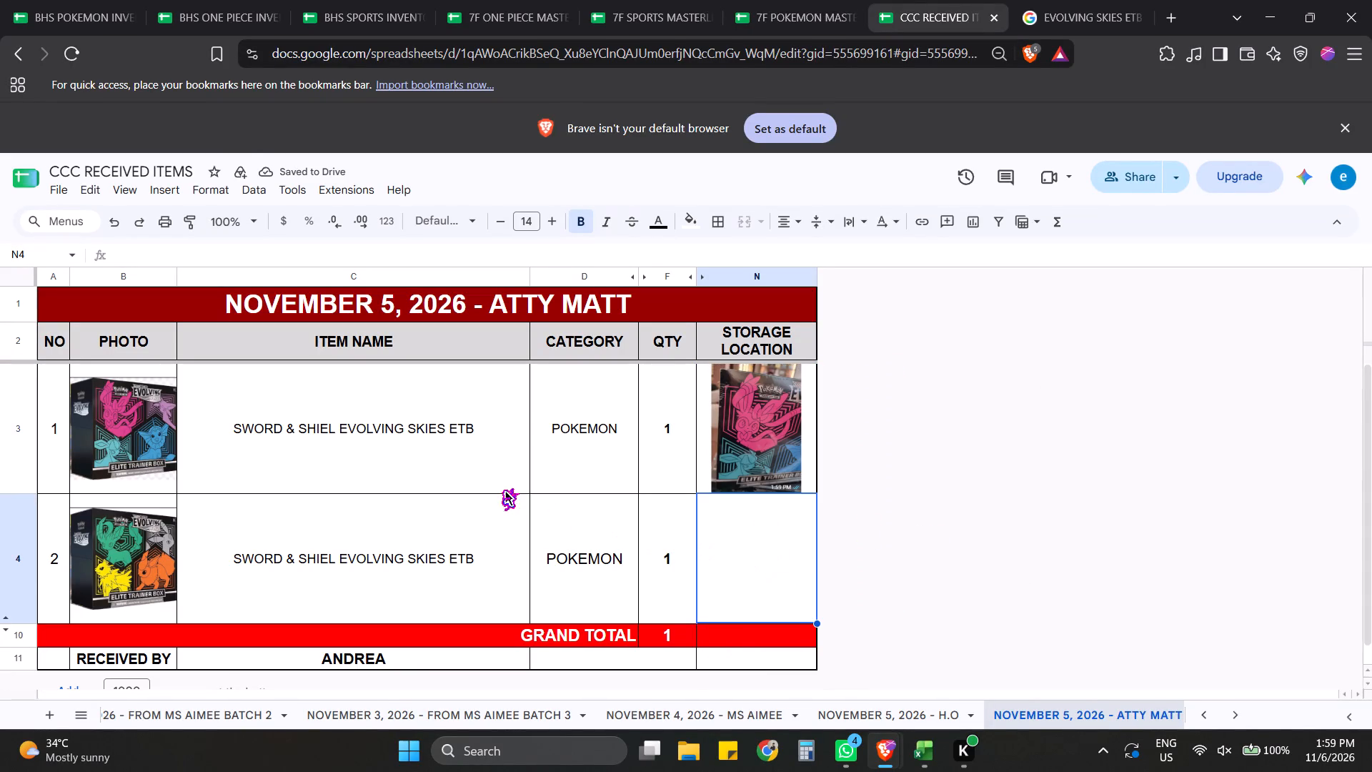
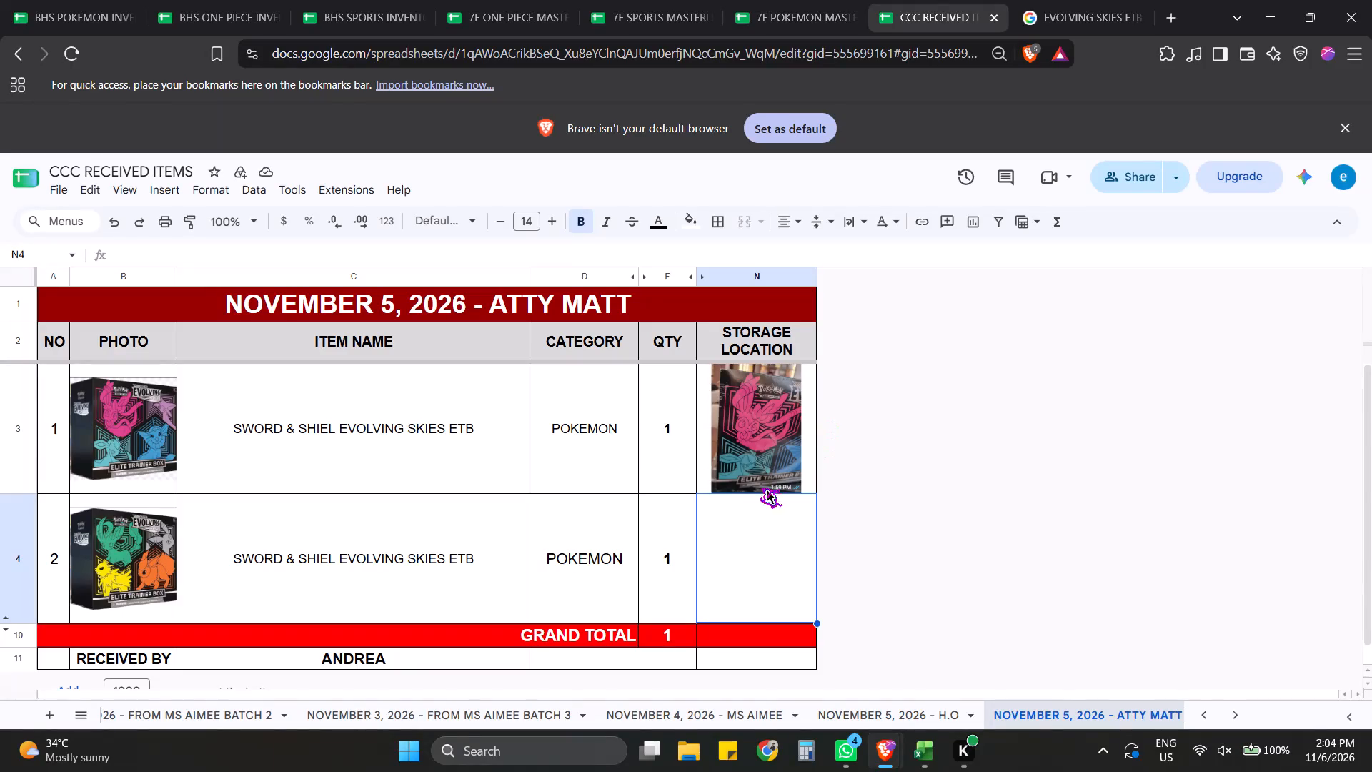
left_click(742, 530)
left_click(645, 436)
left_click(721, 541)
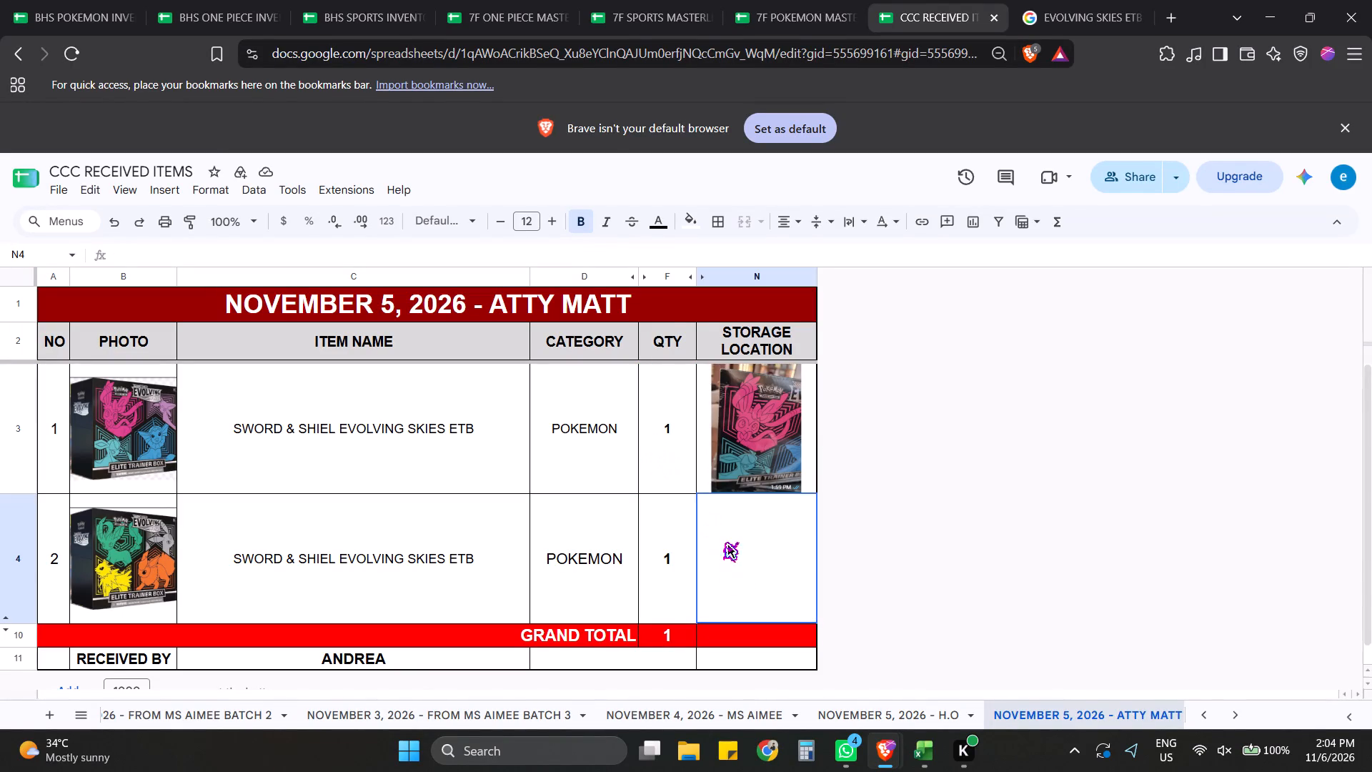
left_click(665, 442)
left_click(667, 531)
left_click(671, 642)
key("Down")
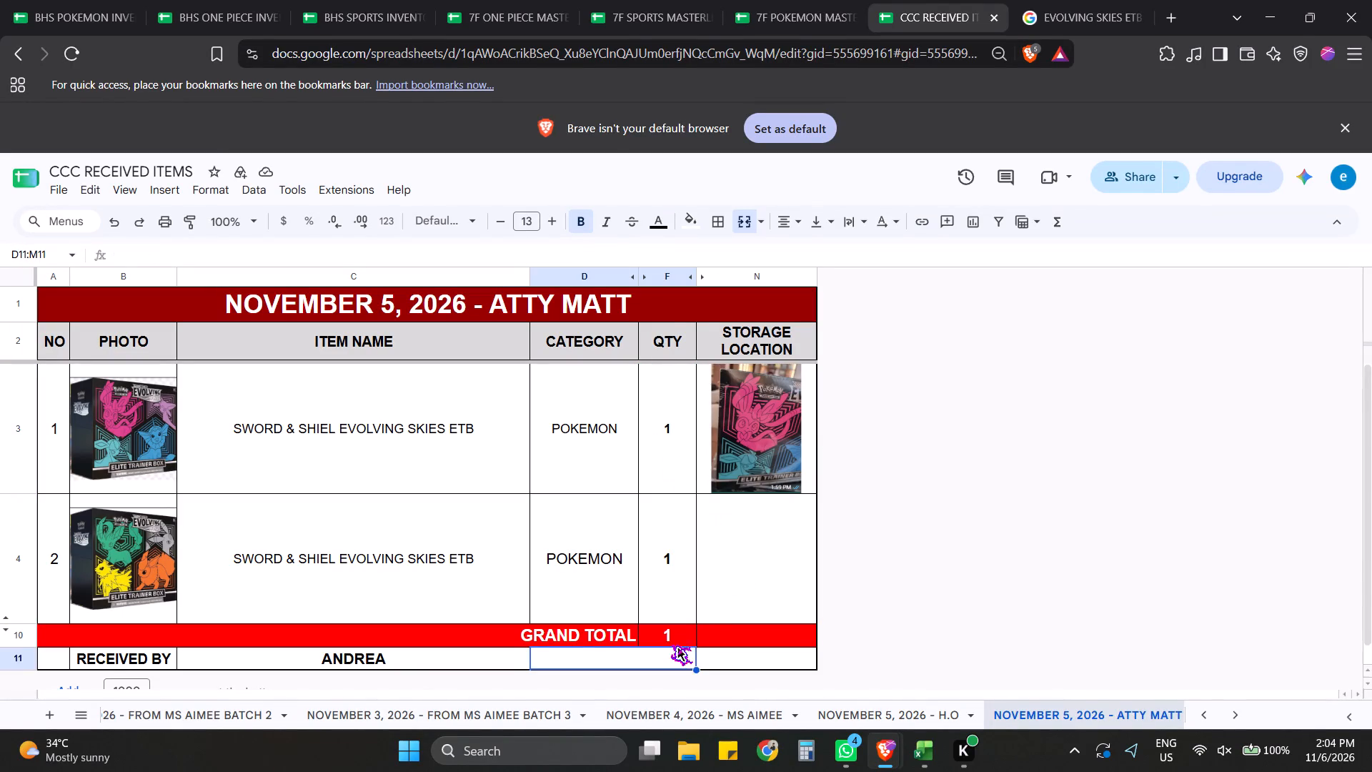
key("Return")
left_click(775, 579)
Change the GRAND TOTAL quantity formula to =SUM(F3:F4) so it covers both items.
left_click(642, 638)
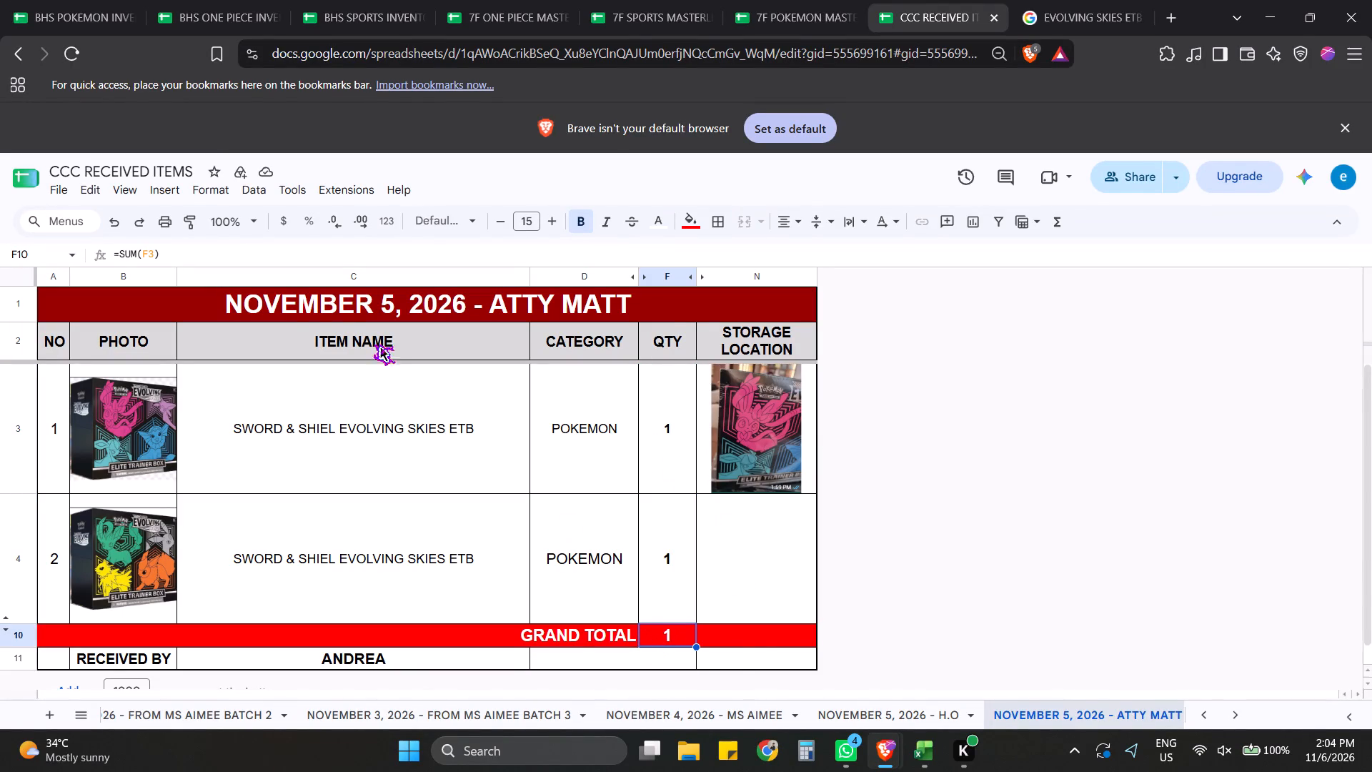
left_click(222, 237)
left_click(195, 257)
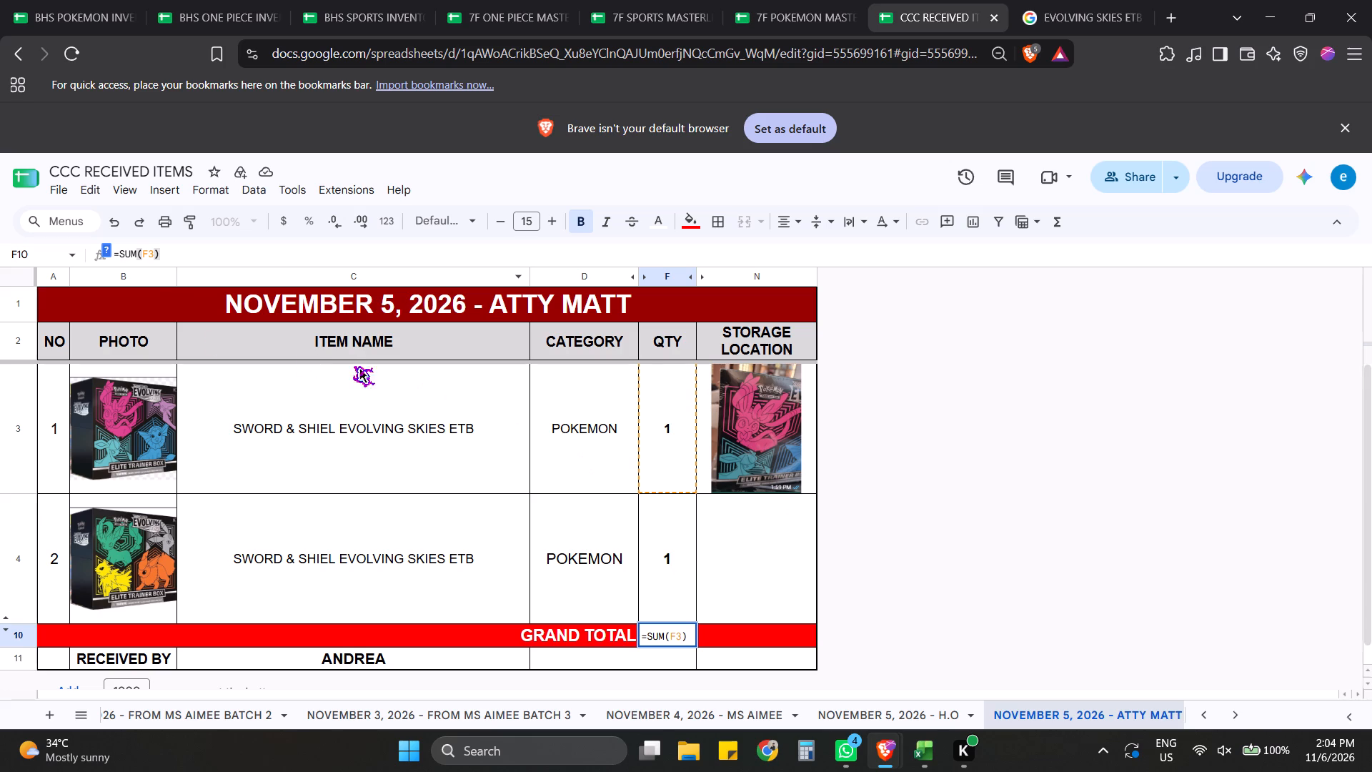
left_click(154, 254)
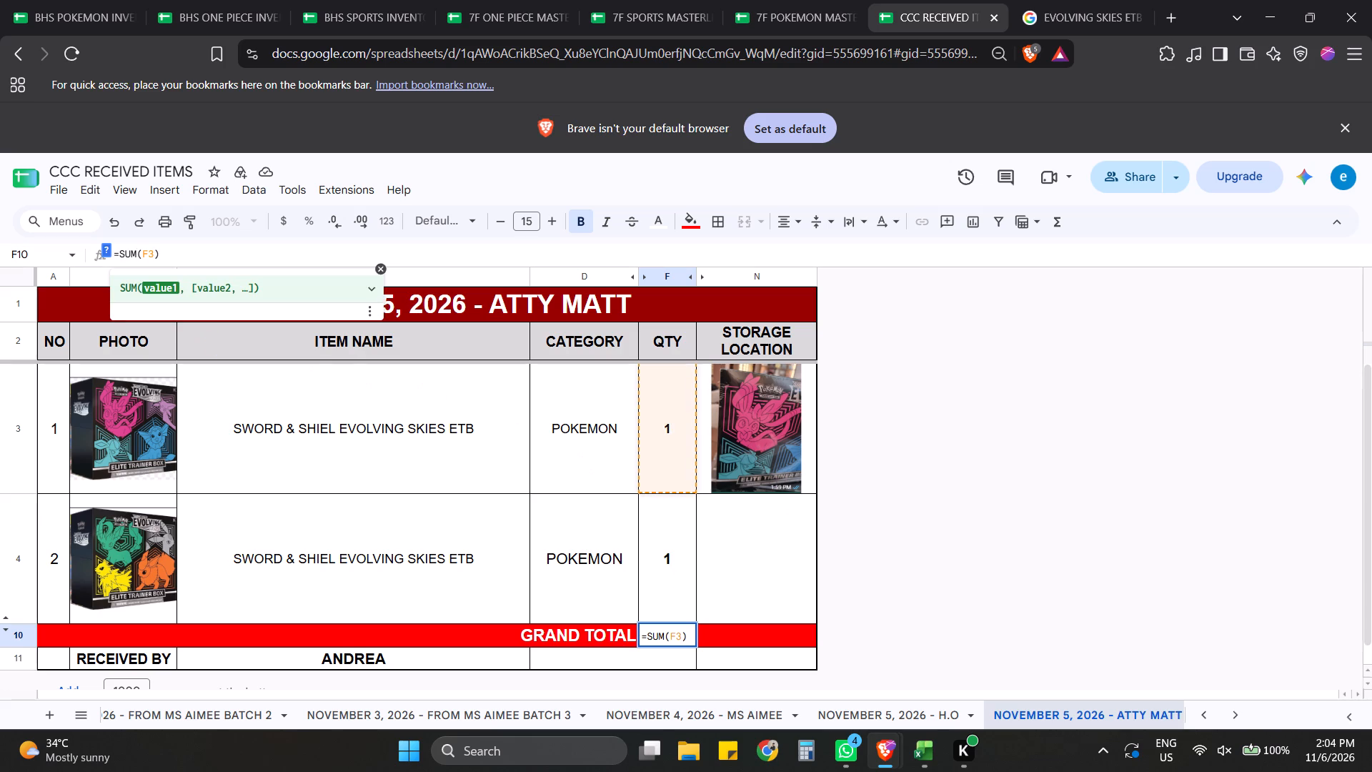
key("shift+colon")
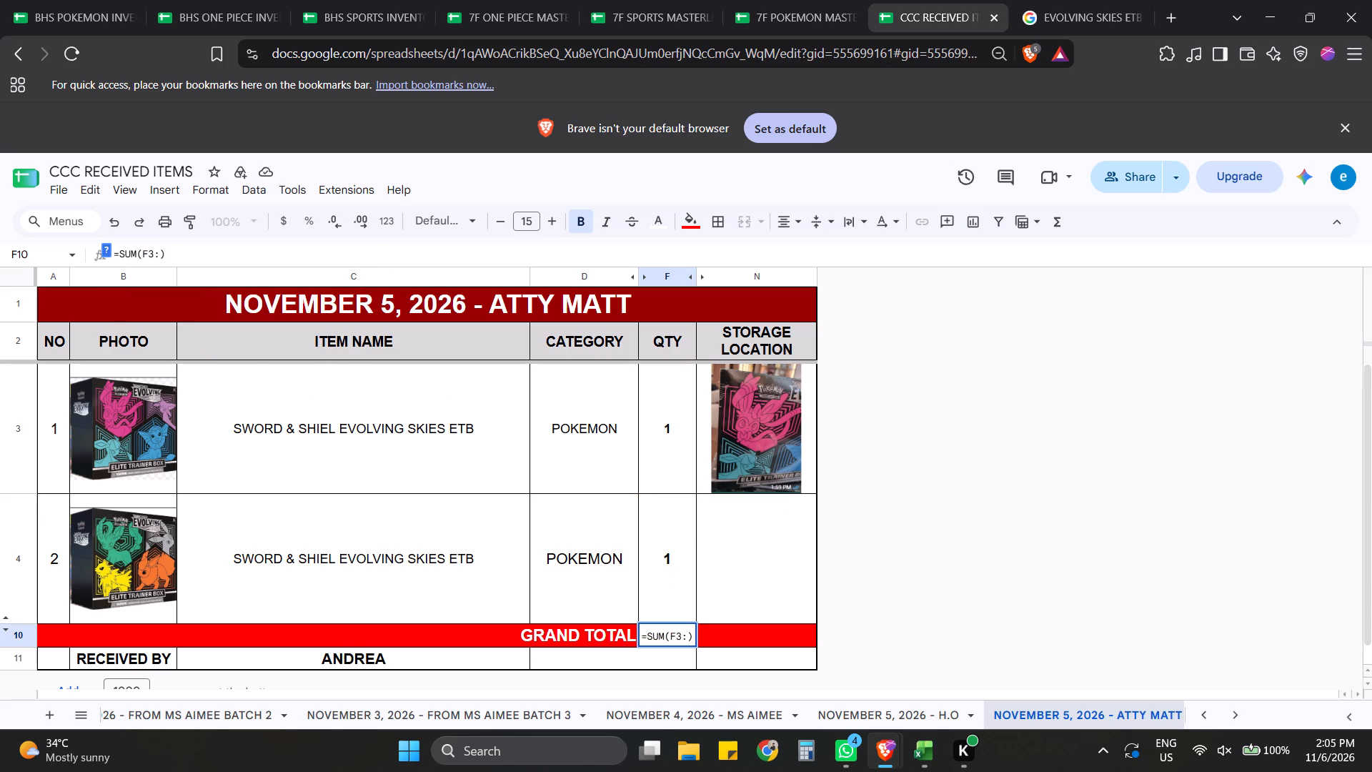
type("F4")
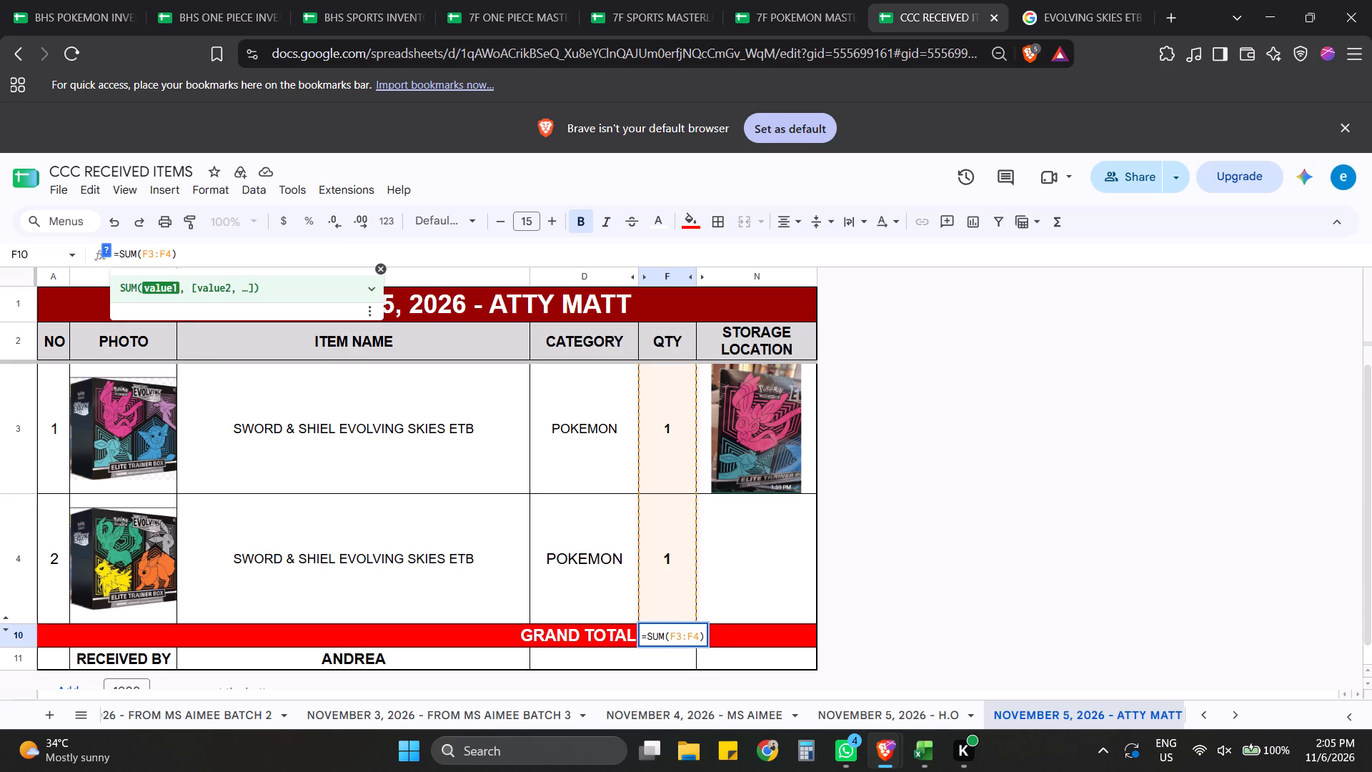
key("Return")
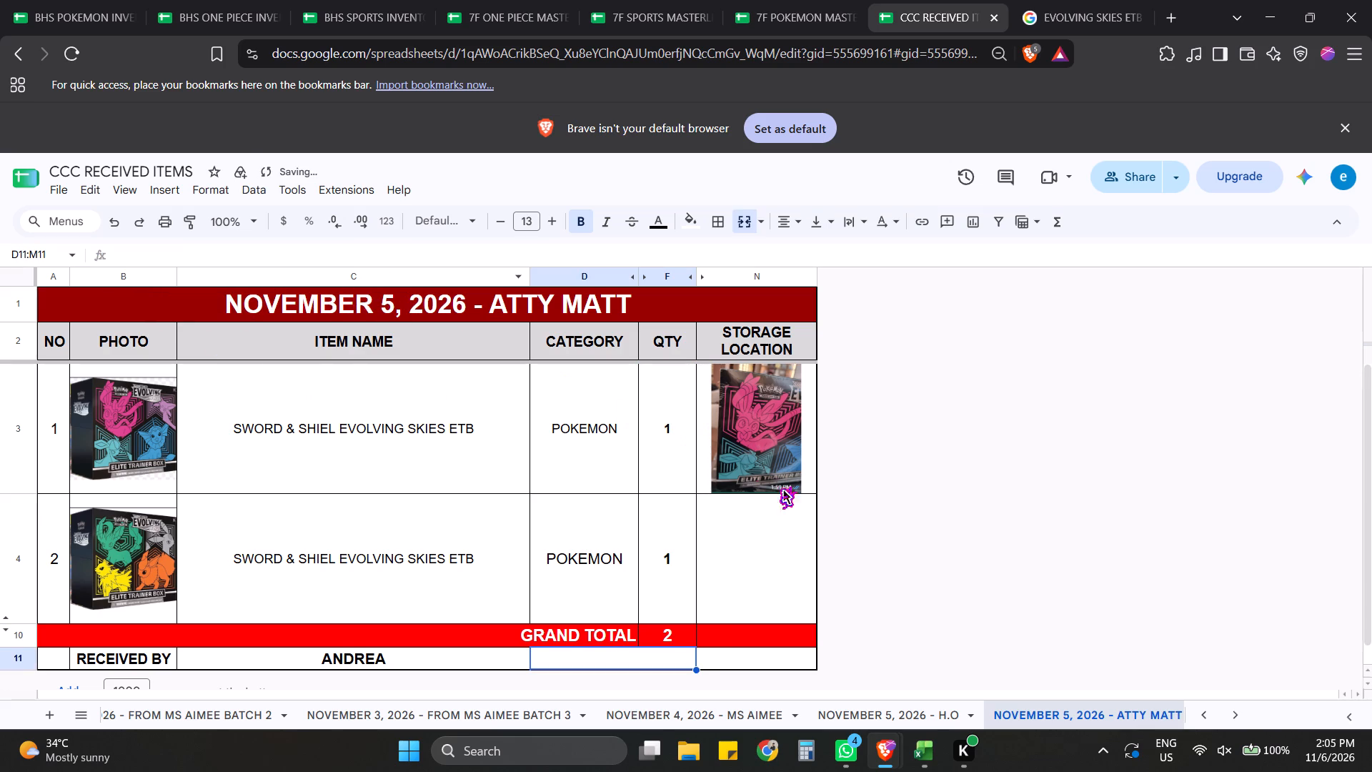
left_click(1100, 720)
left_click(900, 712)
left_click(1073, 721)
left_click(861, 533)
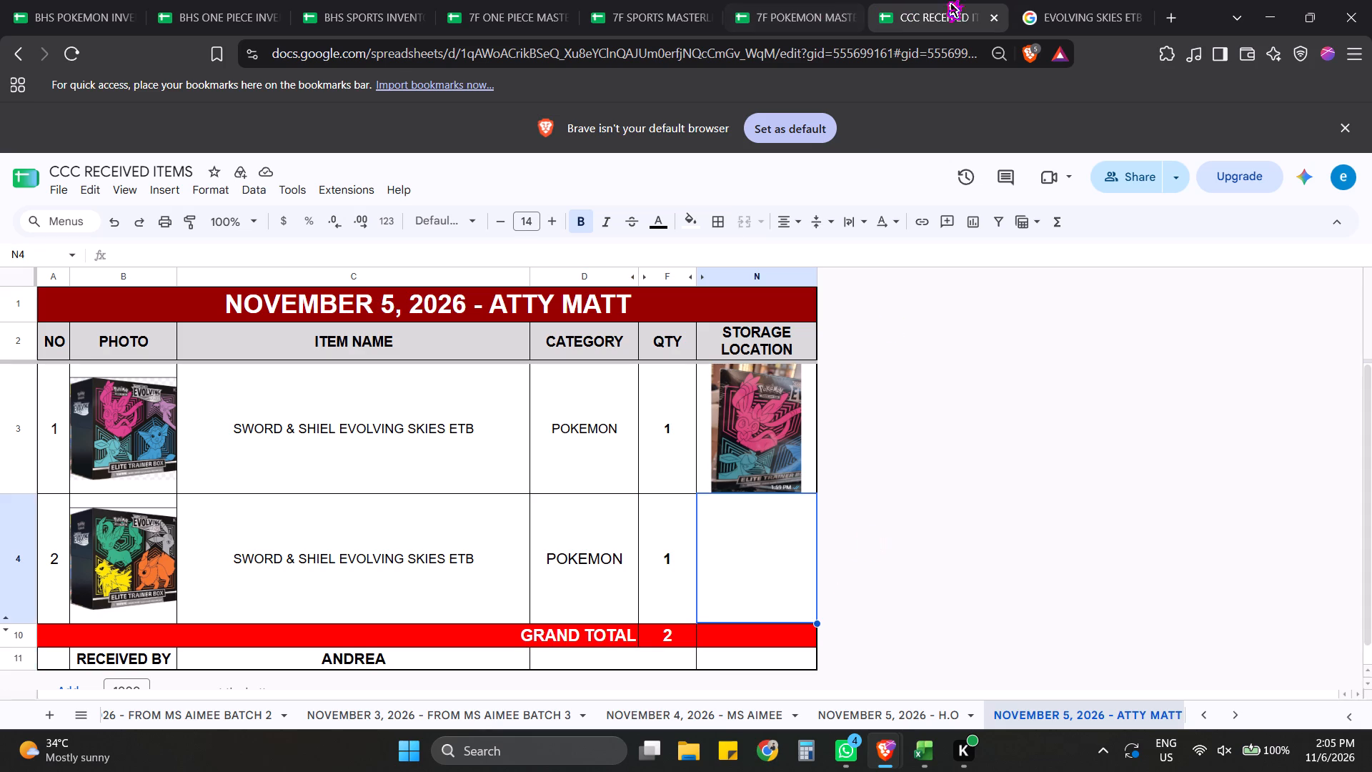
Close the EVOLVING SKIES ETB Google search page.
left_click(1110, 0)
left_click(1135, 19)
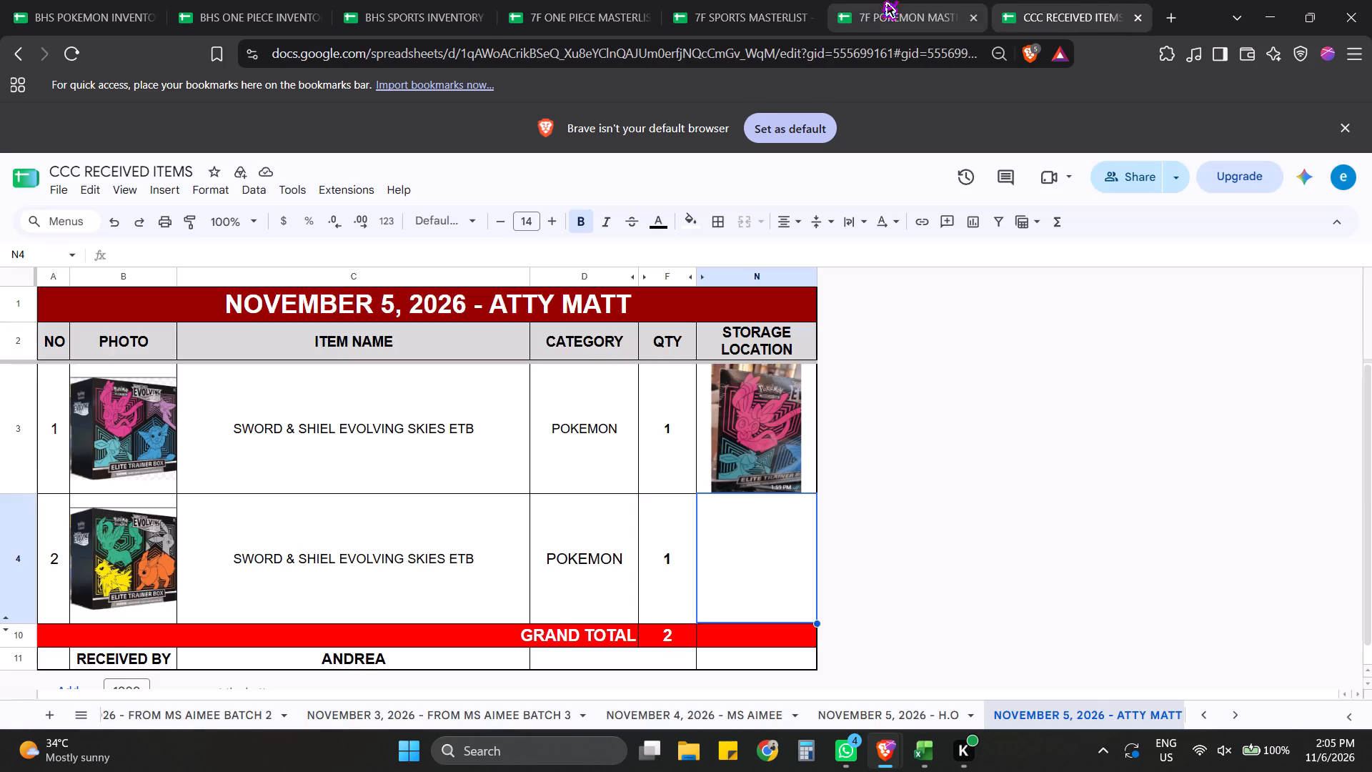
Look through the 7F Pokemon, One Piece and Sports masterlists, and return to the CCC RECEIVED ITEMS sheet.
left_click(871, 0)
left_click(761, 0)
left_click(872, 0)
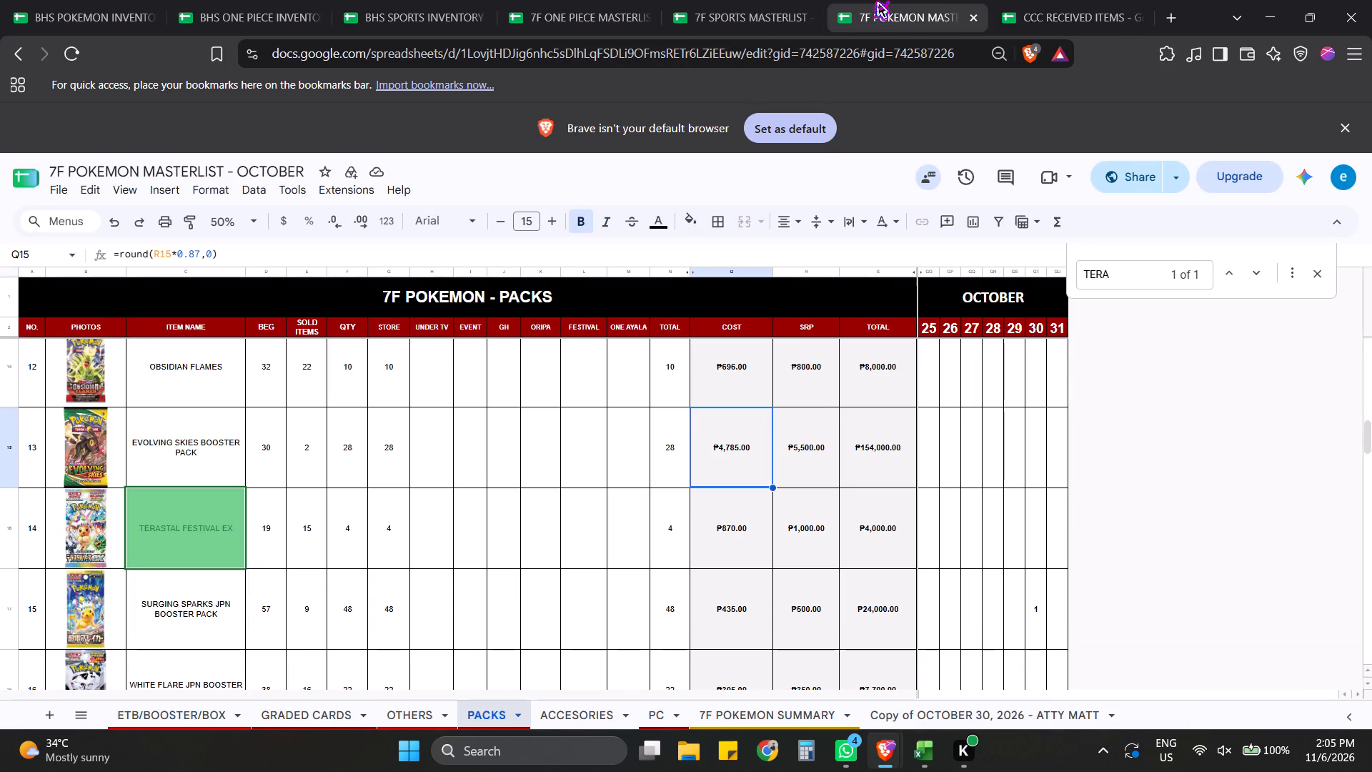
left_click(761, 0)
left_click(619, 0)
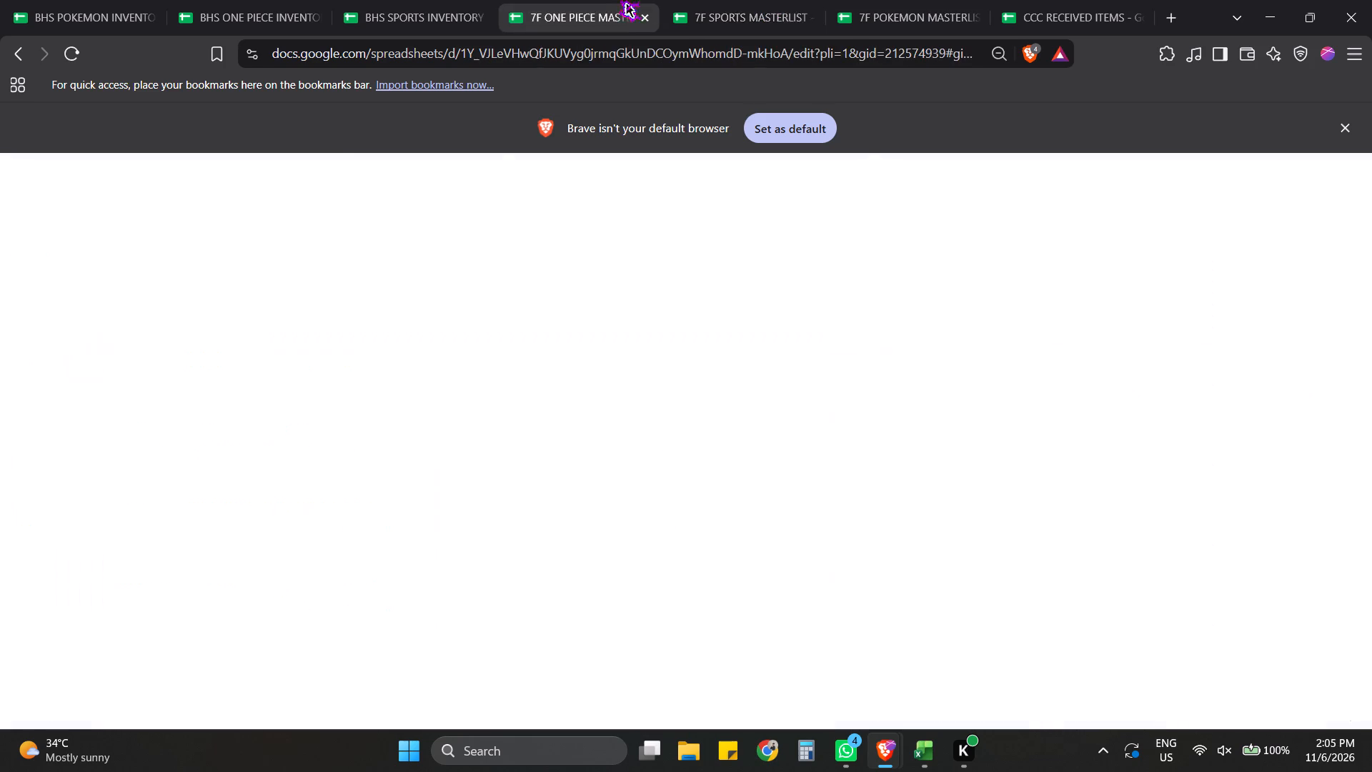
left_click(740, 0)
left_click(876, 0)
left_click(1051, 0)
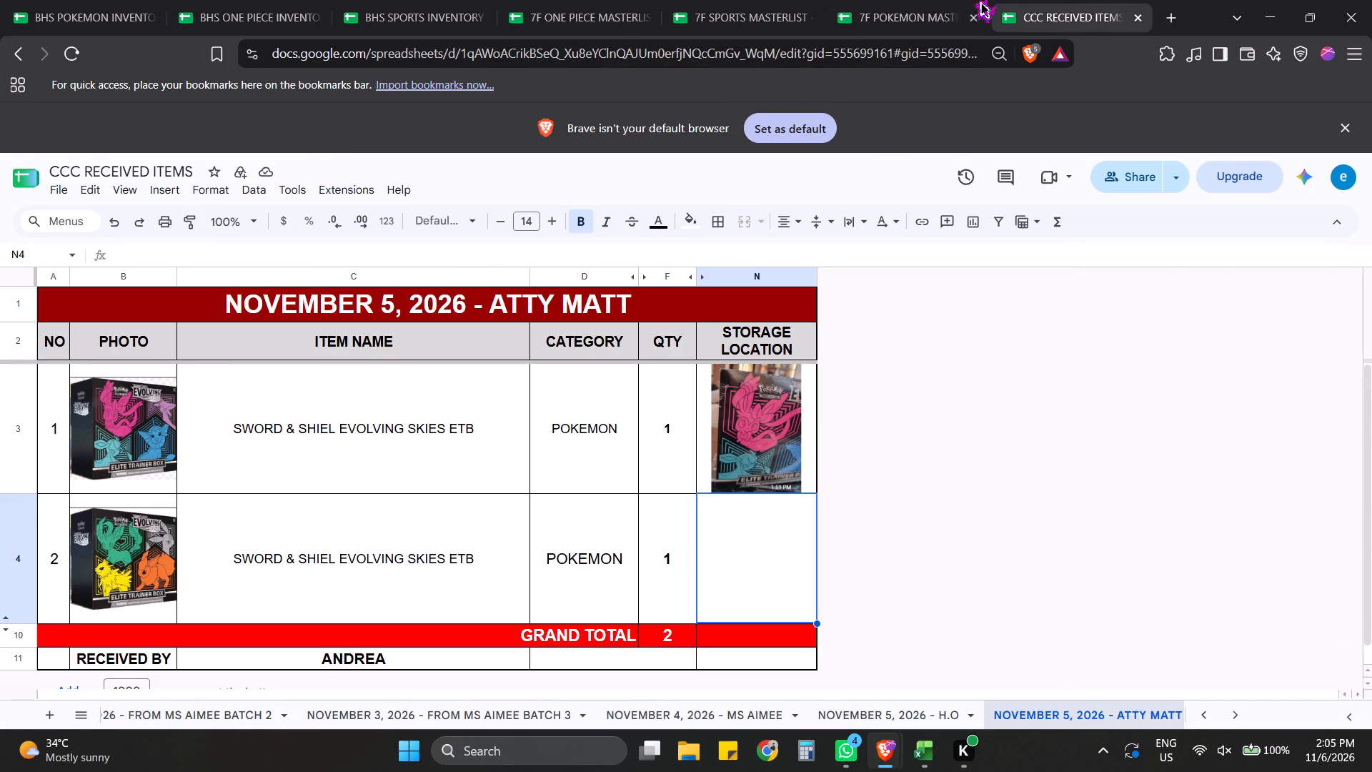
left_click(918, 0)
left_click(776, 0)
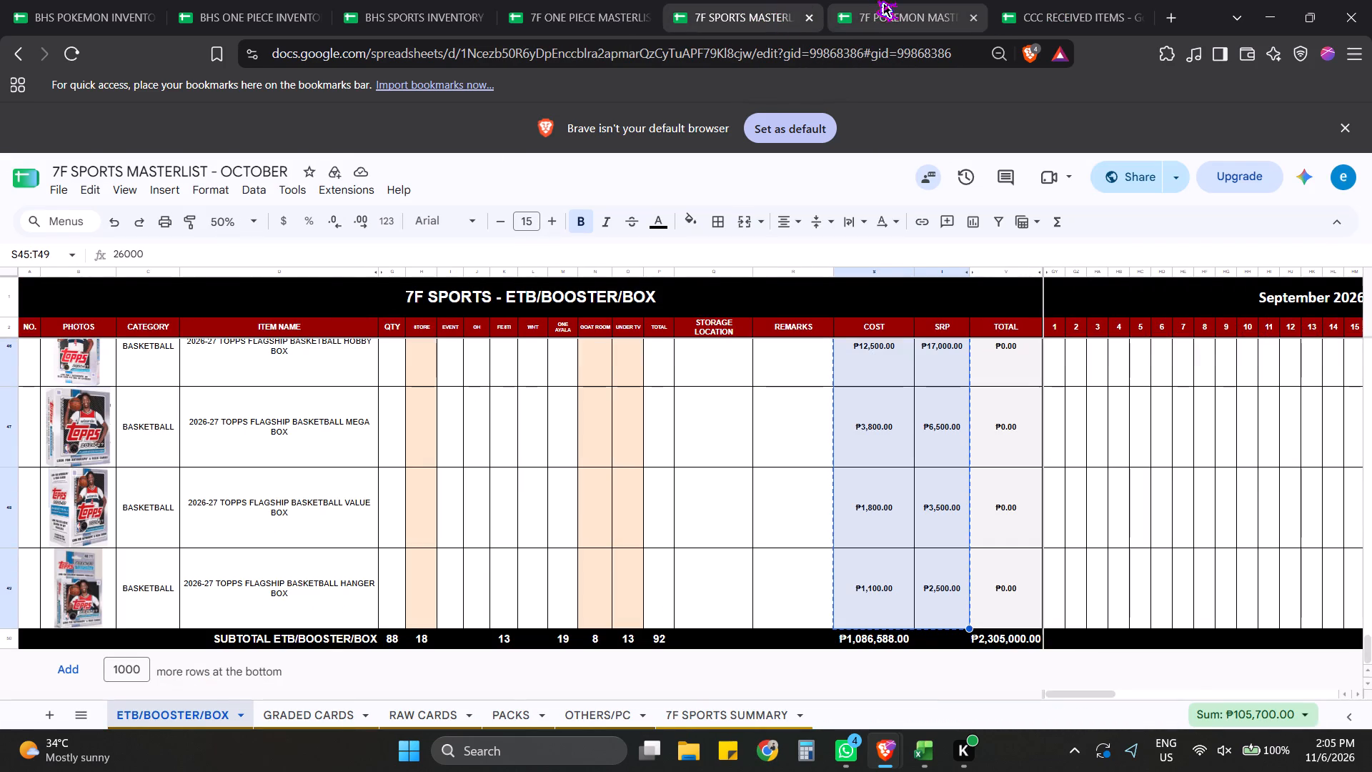
scroll(1065, 398, "up", 4)
left_click(1048, 488)
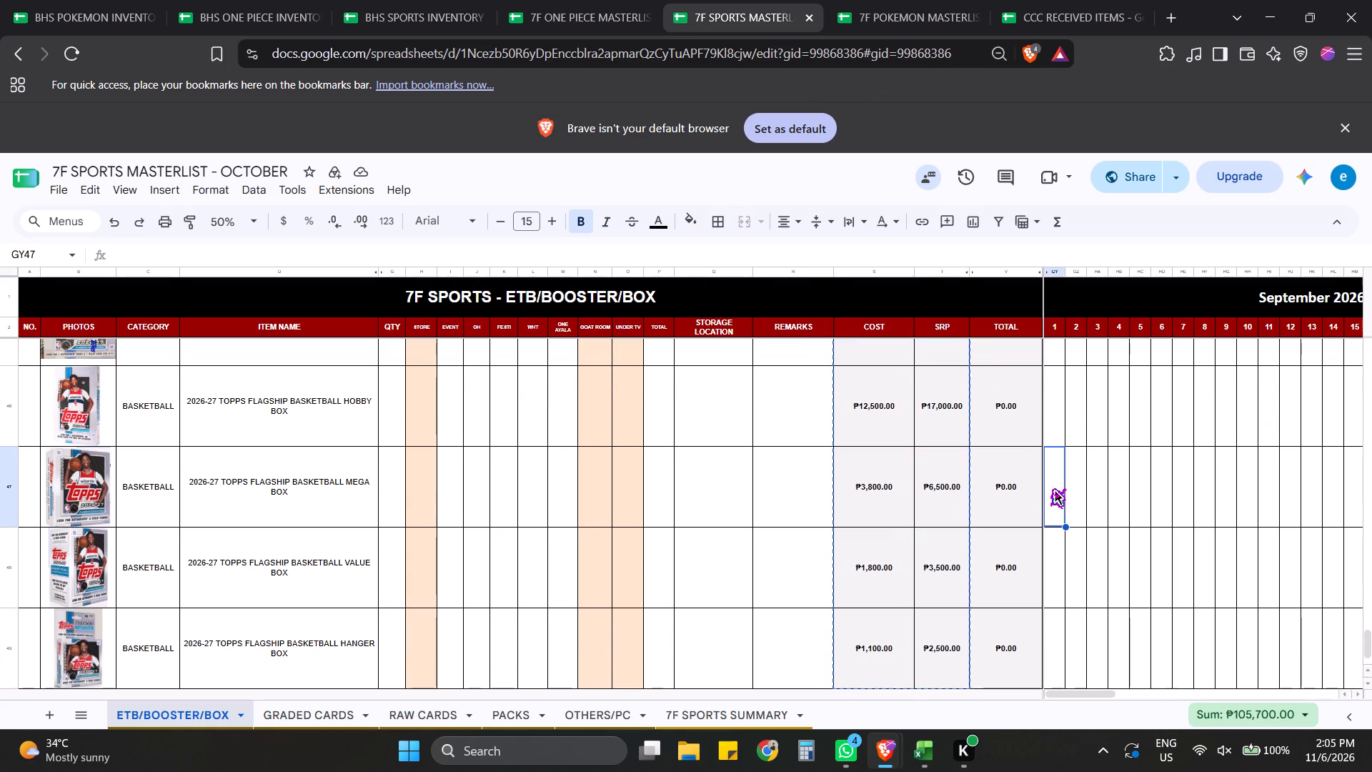
left_click(1088, 0)
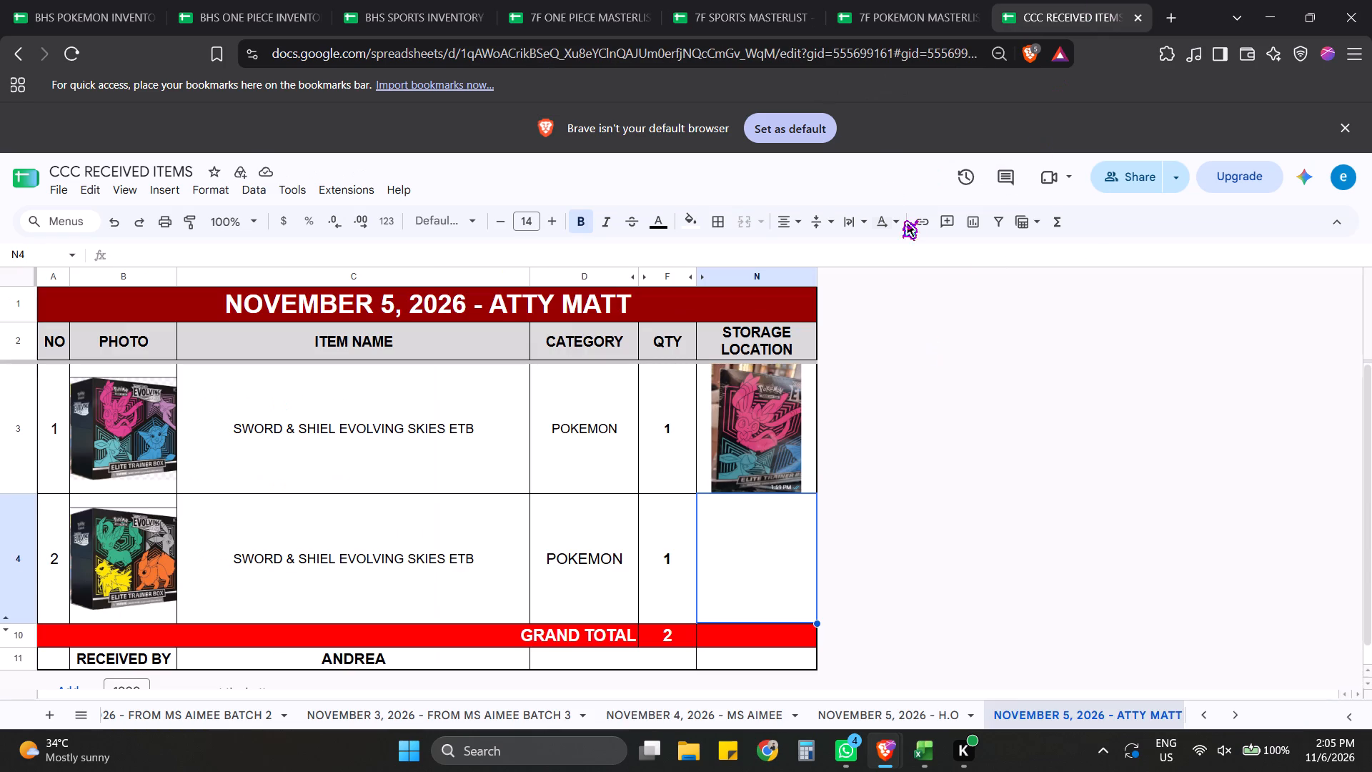
Compare the One Piece booster pack actual counts in BHS INVENTORY LIST PER AREA with the BHS One Piece masterfile's PACKS sheet.
key("alt+Tab")
key("alt+Tab")
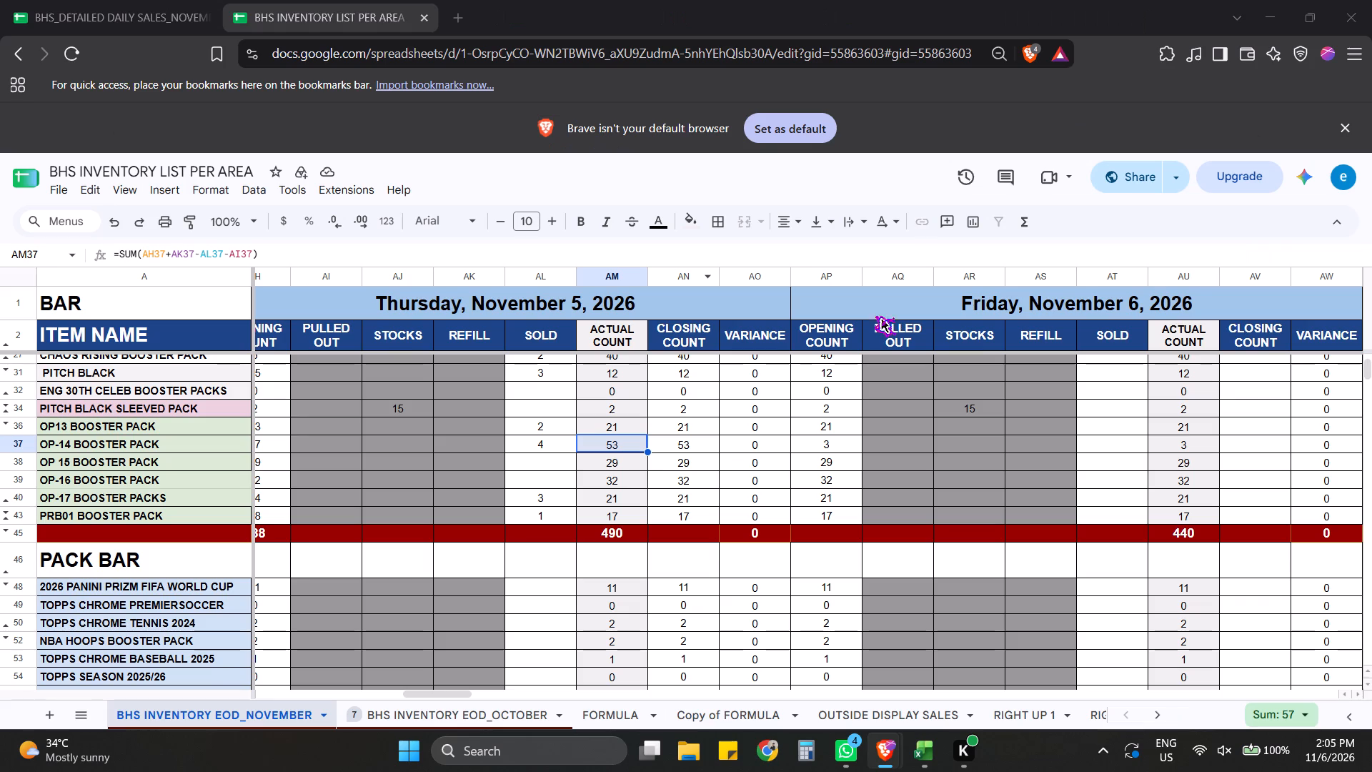
left_click(627, 470)
left_click(629, 495)
left_click(620, 445)
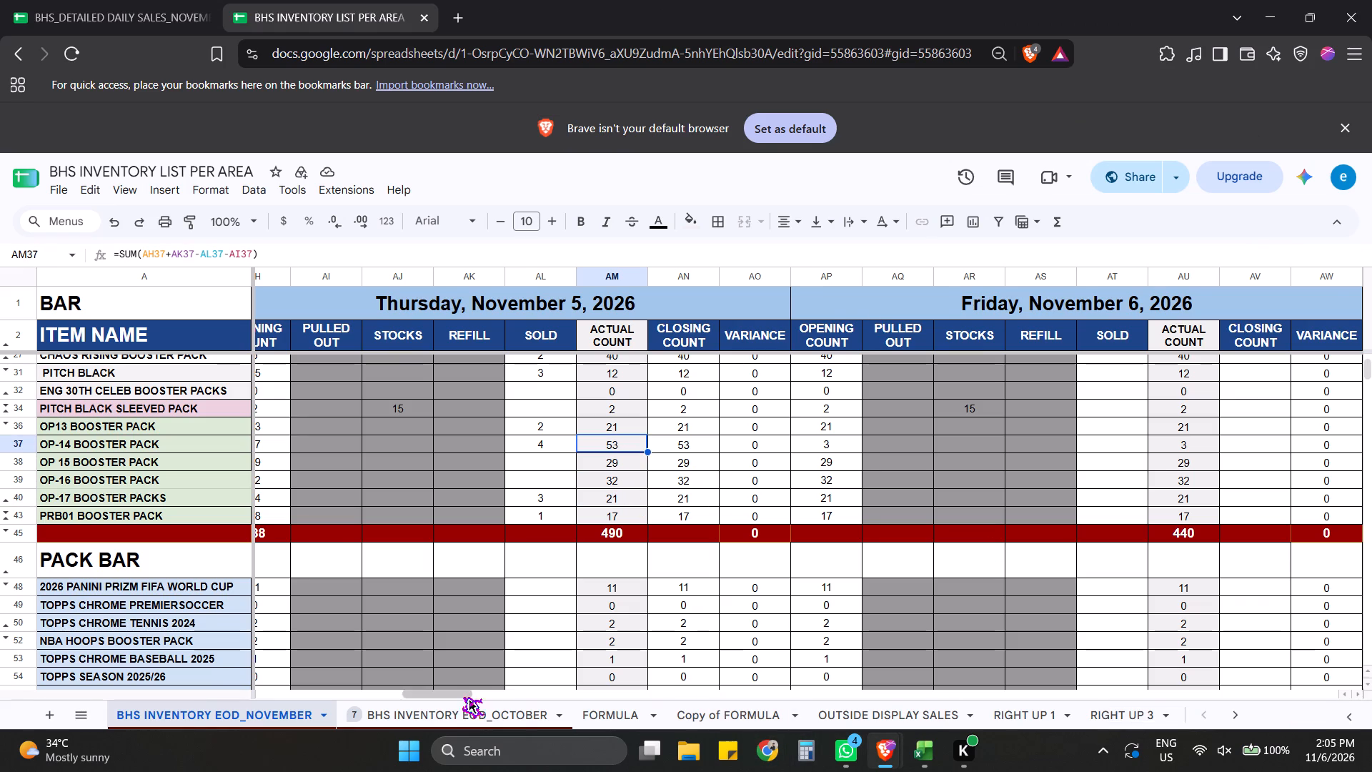
left_click_drag(462, 696, 497, 695)
left_click(649, 468)
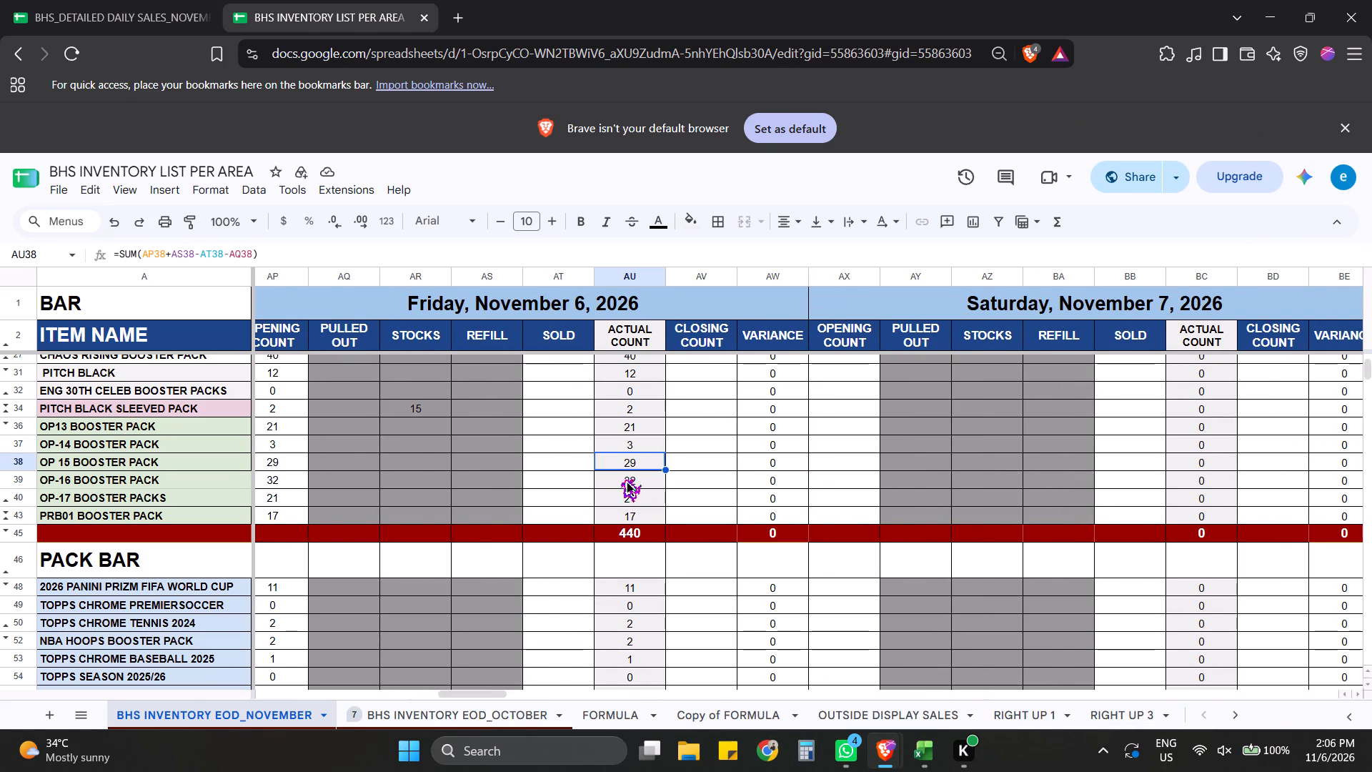
left_click(624, 474)
key("alt+Tab")
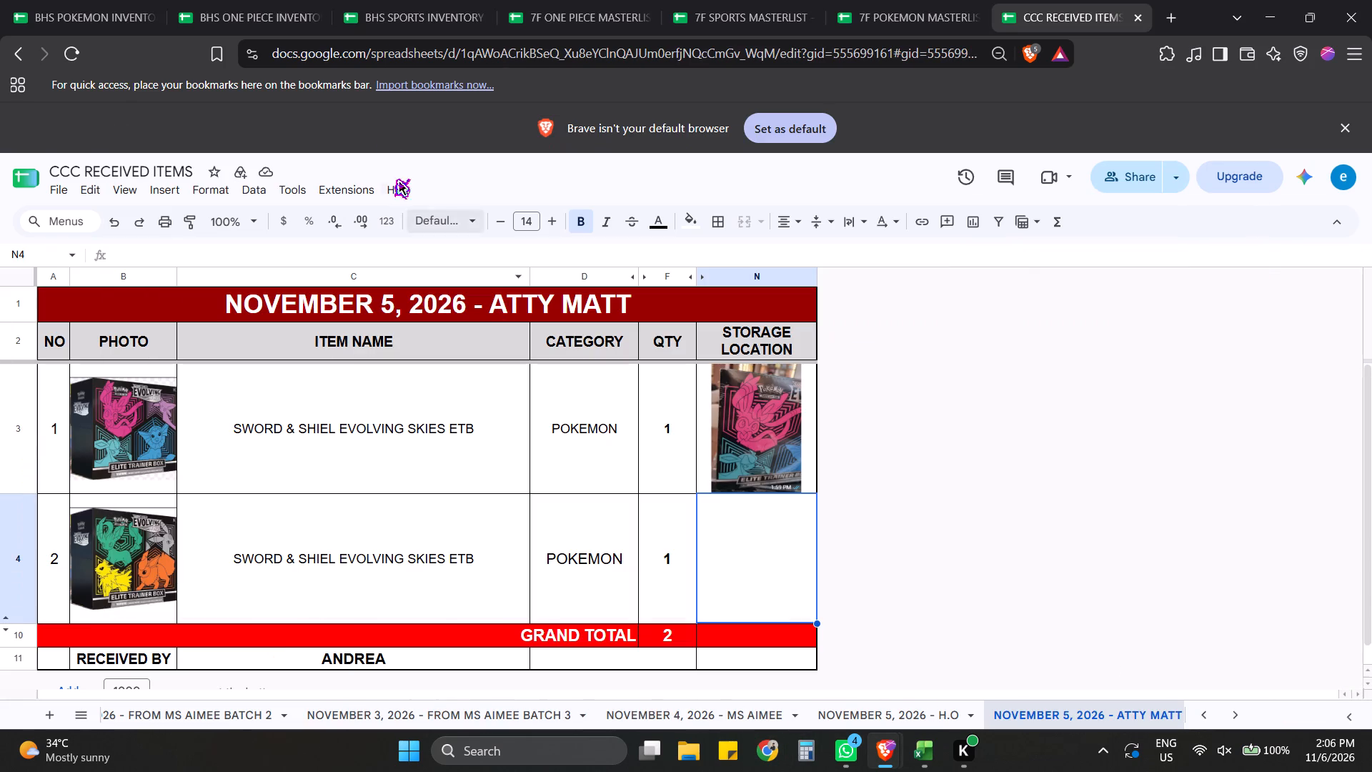
left_click(259, 6)
scroll(635, 508, "down", 2)
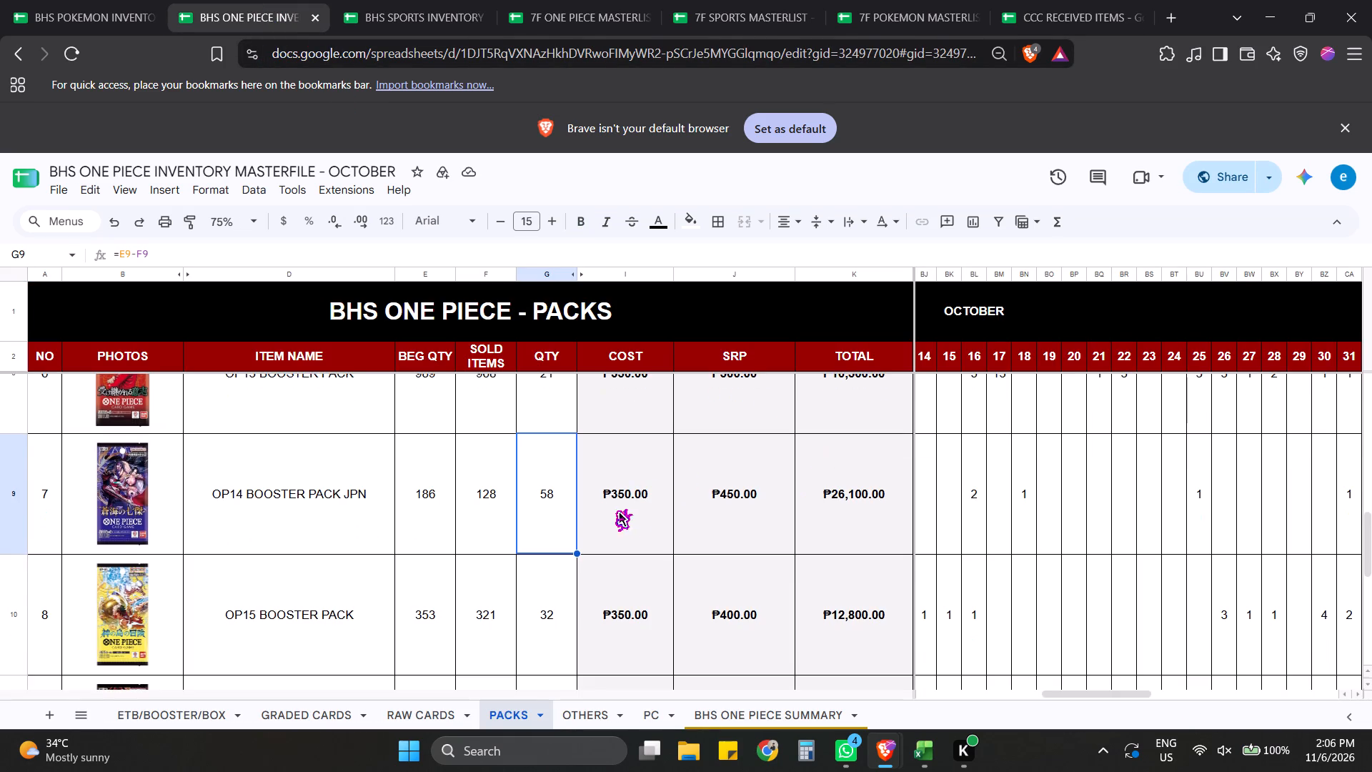
Select both OP-14 BOOSTER PACK actual counts for Friday, November 6, in rows 37 and 92 of BHS INVENTORY LIST PER AREA, to sum them.
key("alt+Tab")
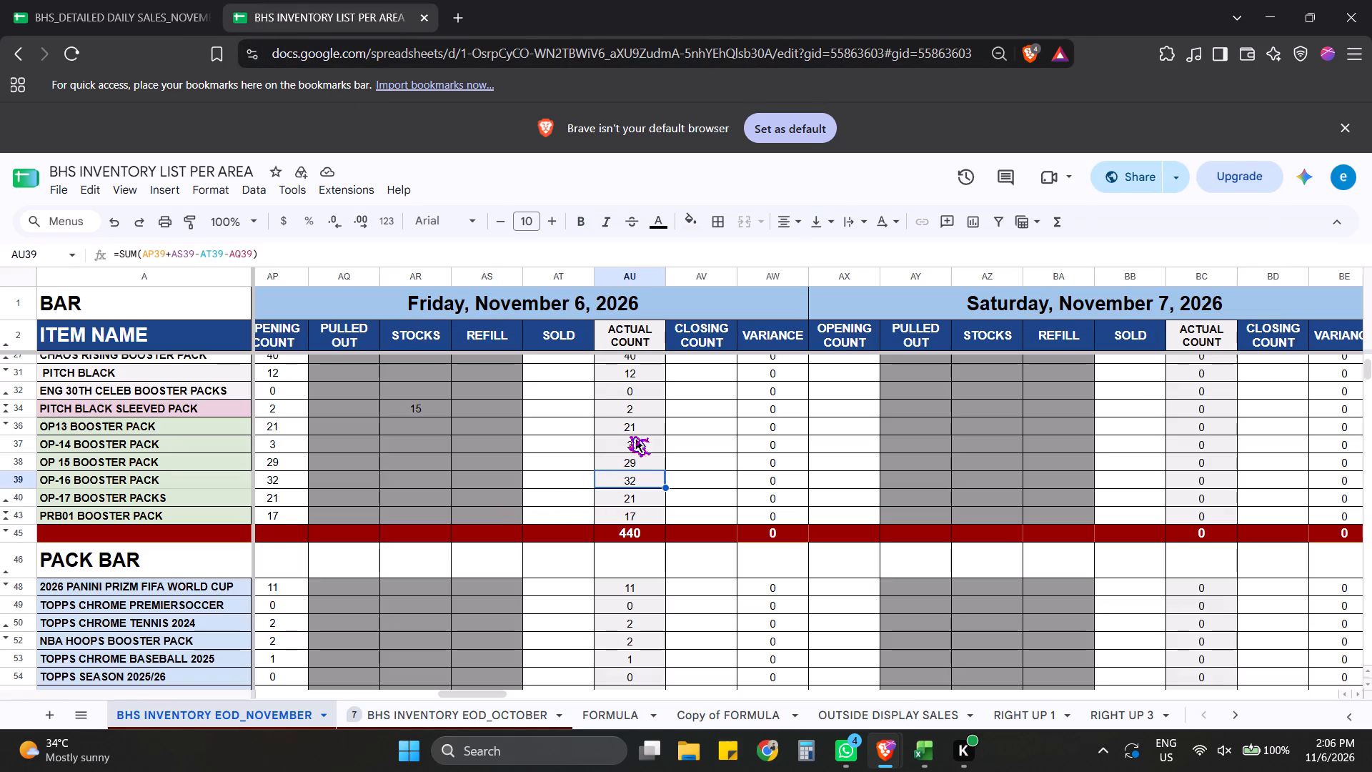
left_click(629, 449)
scroll(662, 514, "down", 15)
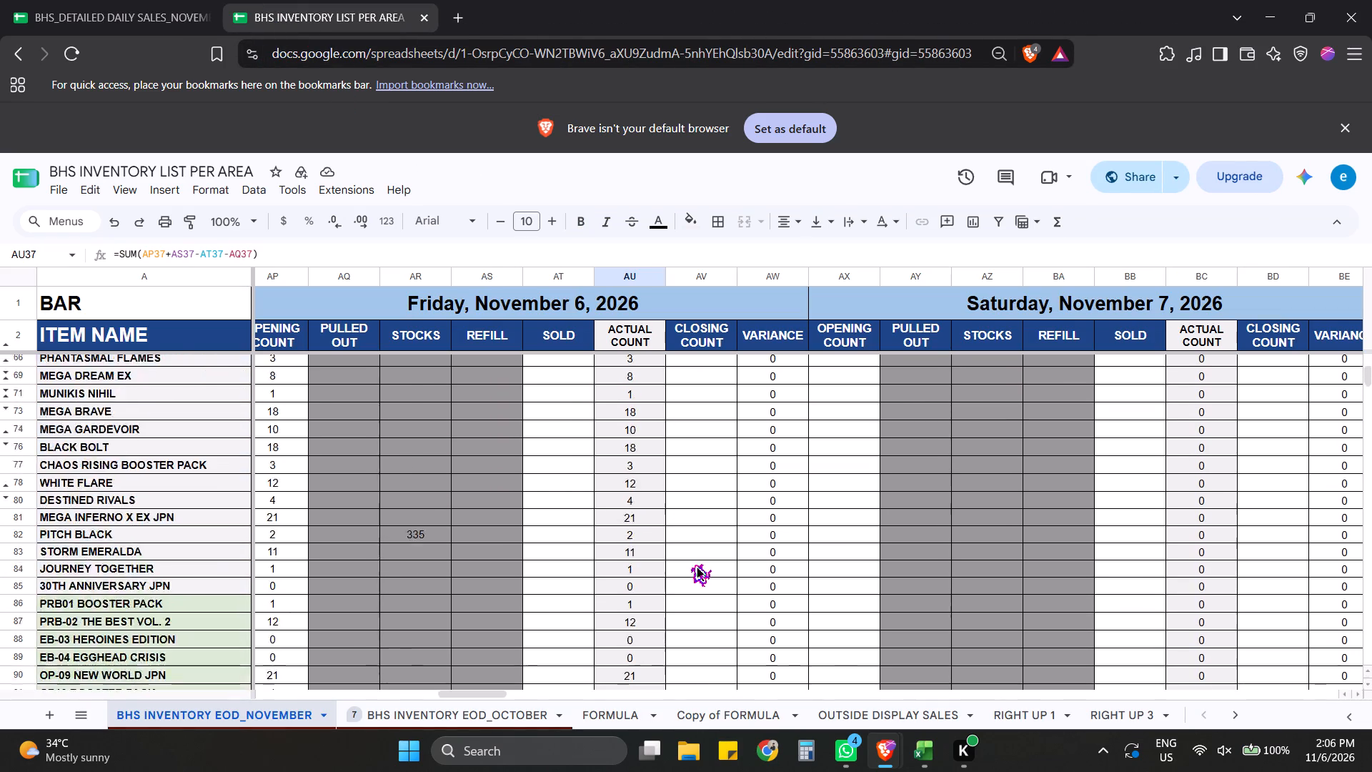
scroll(690, 564, "down", 9)
left_click(633, 473, "ctrl")
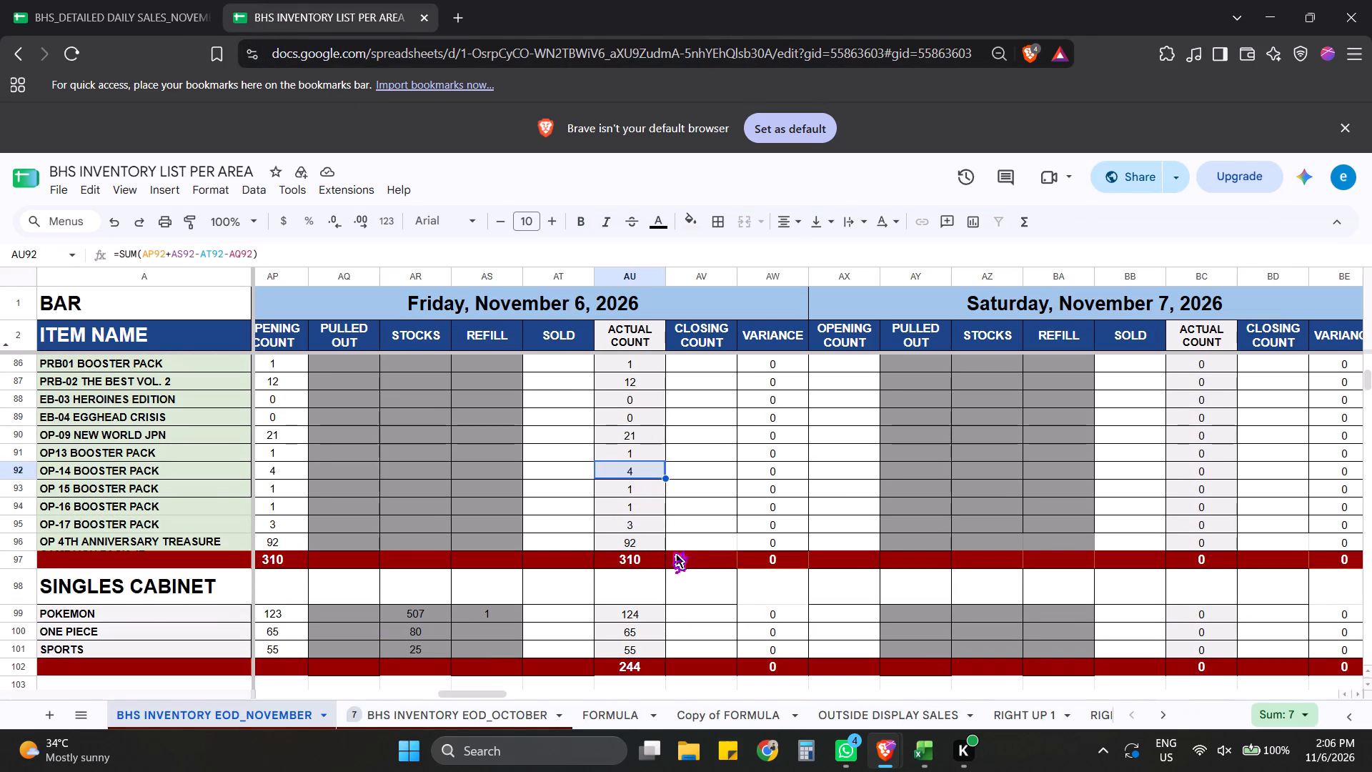
Examine the BAR section's OP-14 BOOSTER PACK counts across November 5 and November 6, highlighting its whole row 37.
scroll(677, 558, "up", 20)
scroll(677, 558, "up", 10)
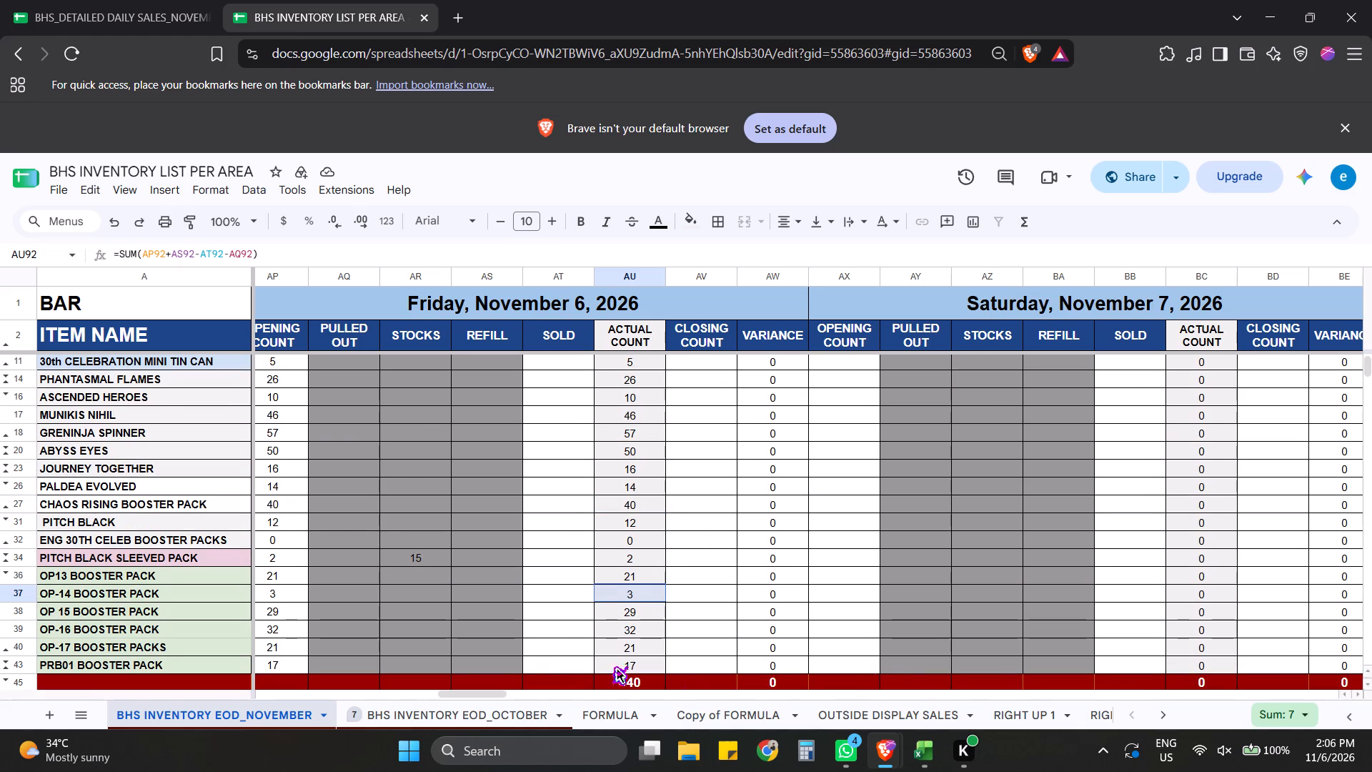
left_click_drag(473, 691, 453, 692)
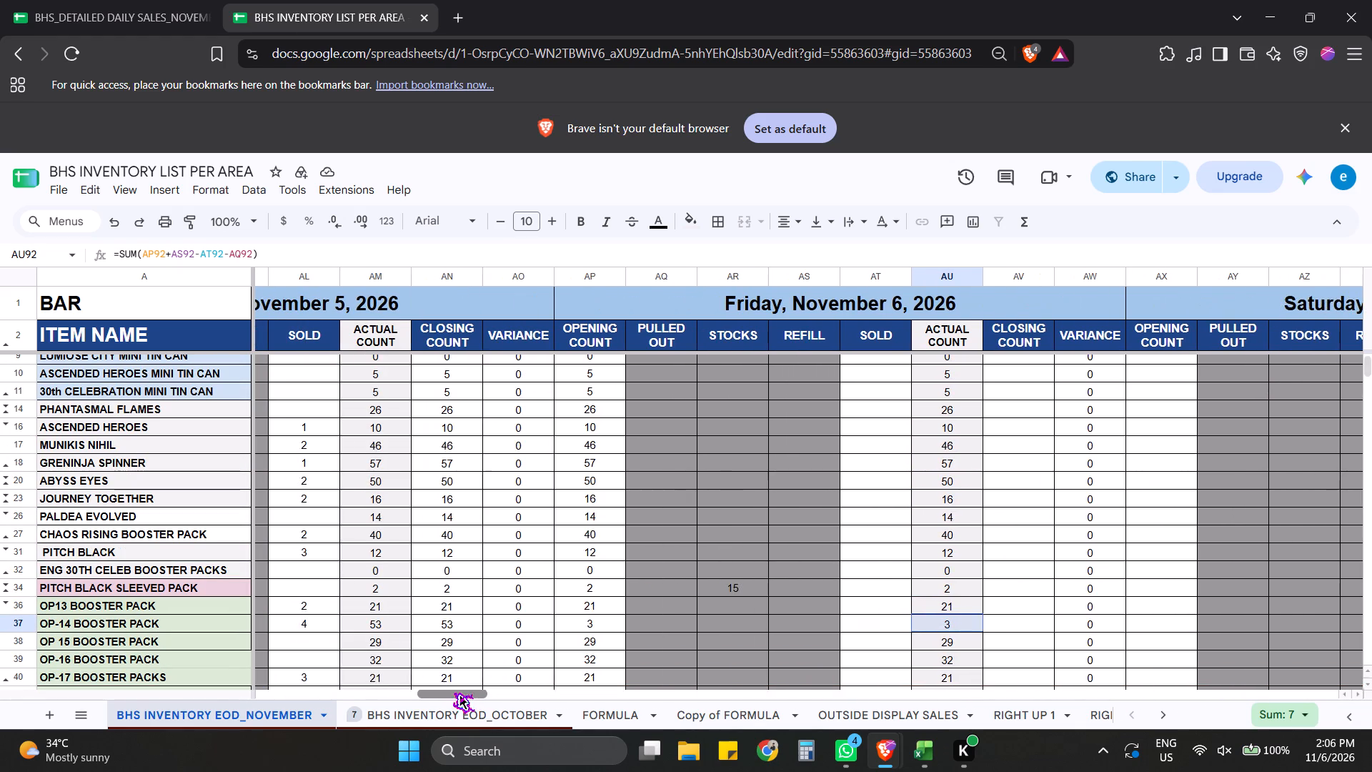
left_click_drag(453, 692, 447, 692)
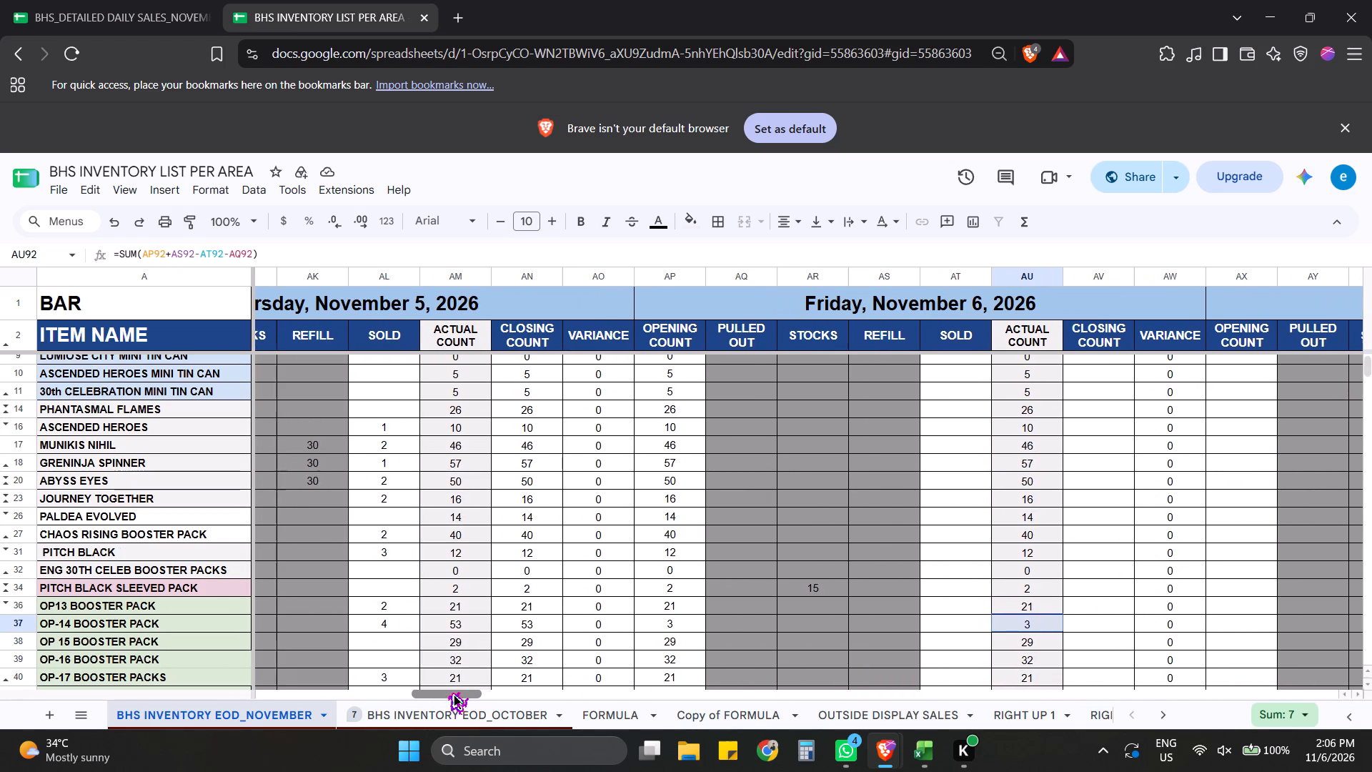
left_click_drag(447, 692, 444, 693)
scroll(808, 526, "down", 2)
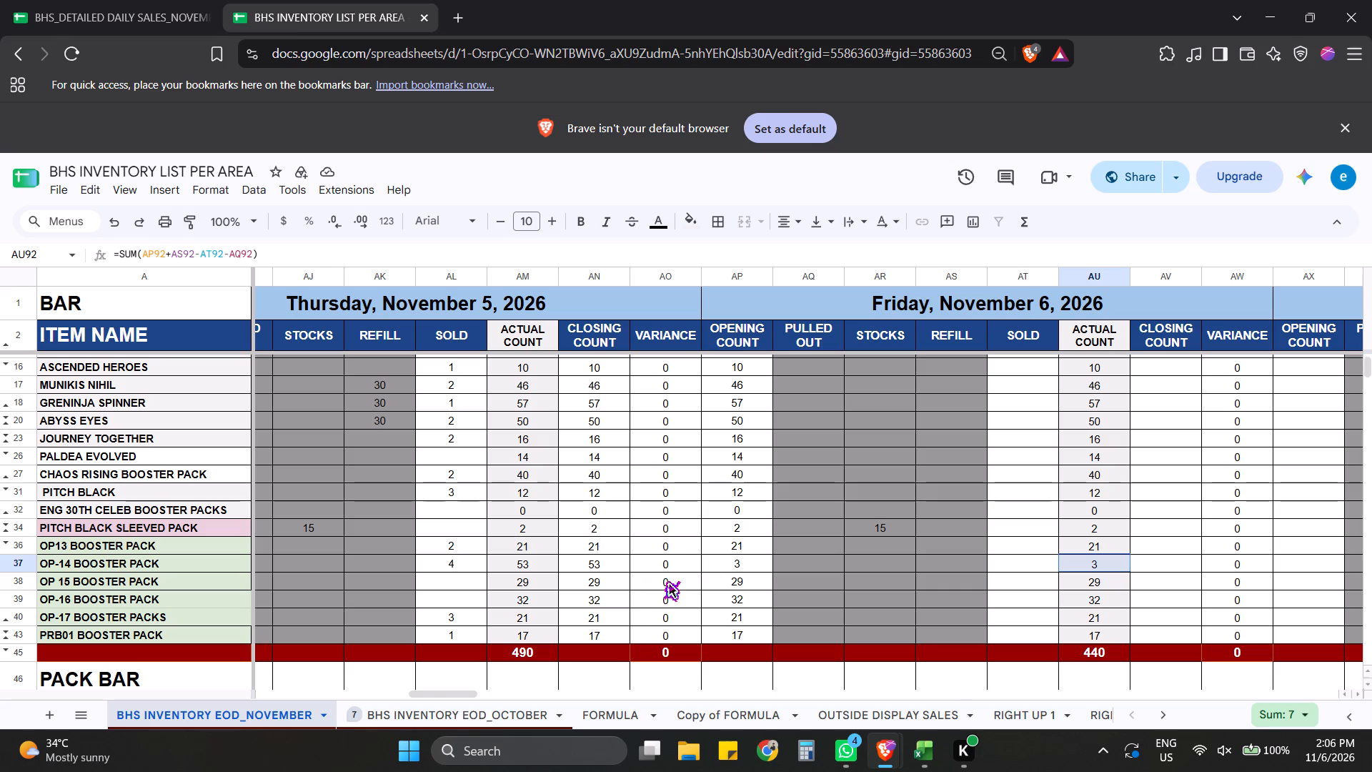
scroll(600, 572, "down", 1)
scroll(600, 572, "up", 1)
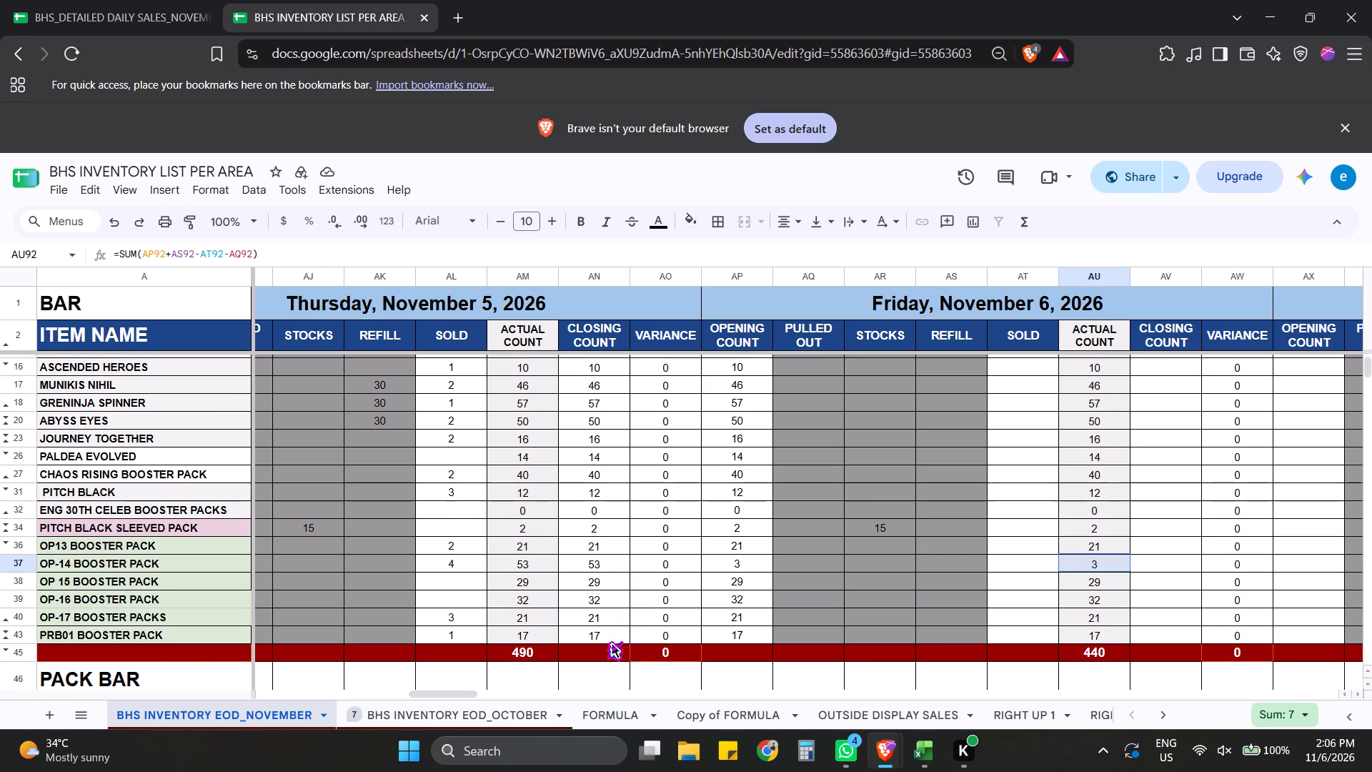
left_click(699, 608)
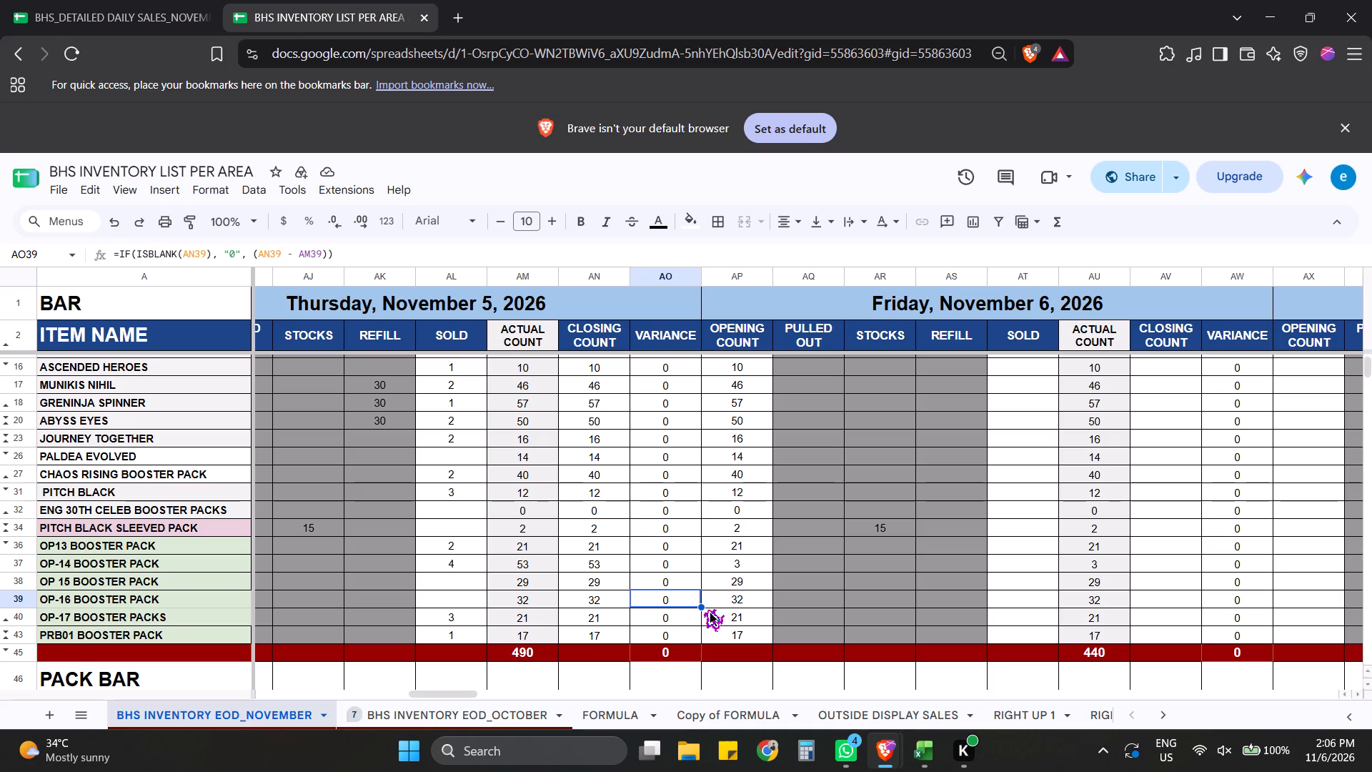
left_click(830, 595)
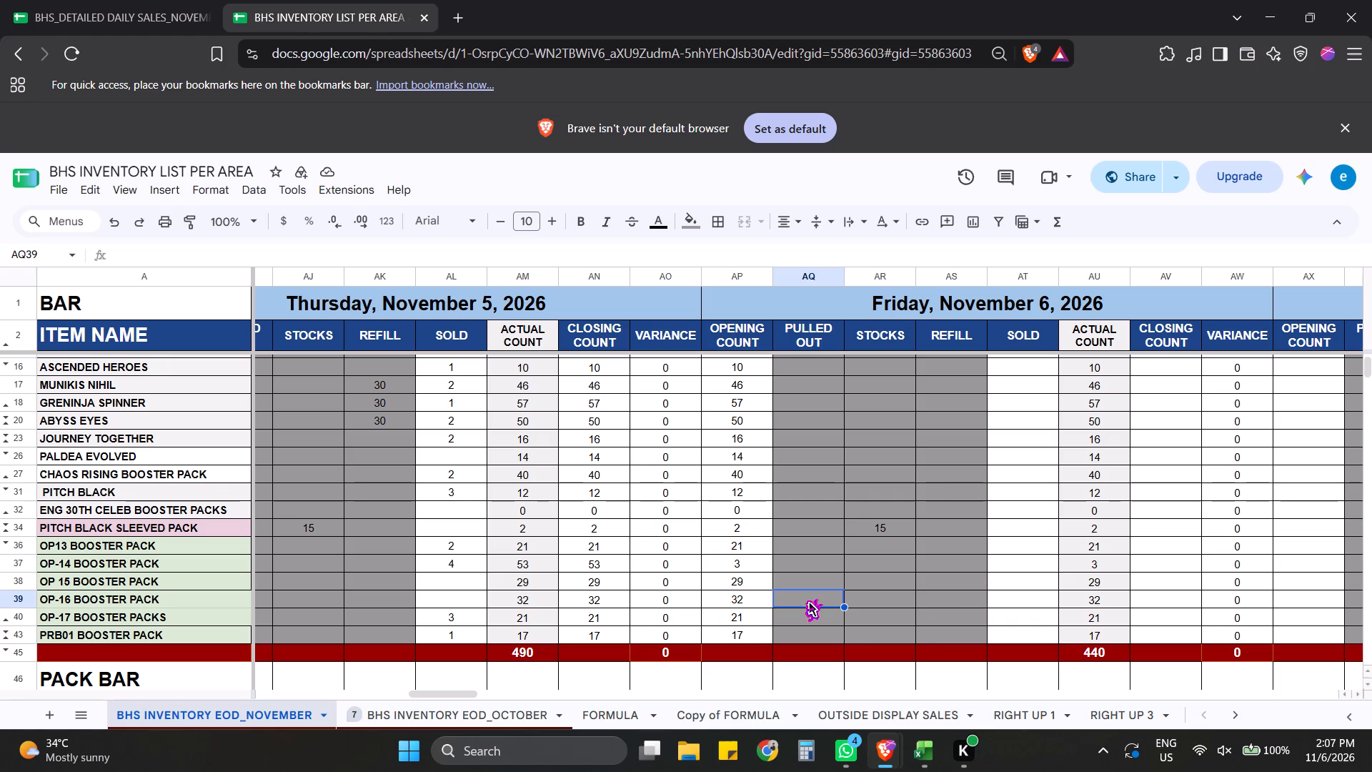
left_click(910, 588)
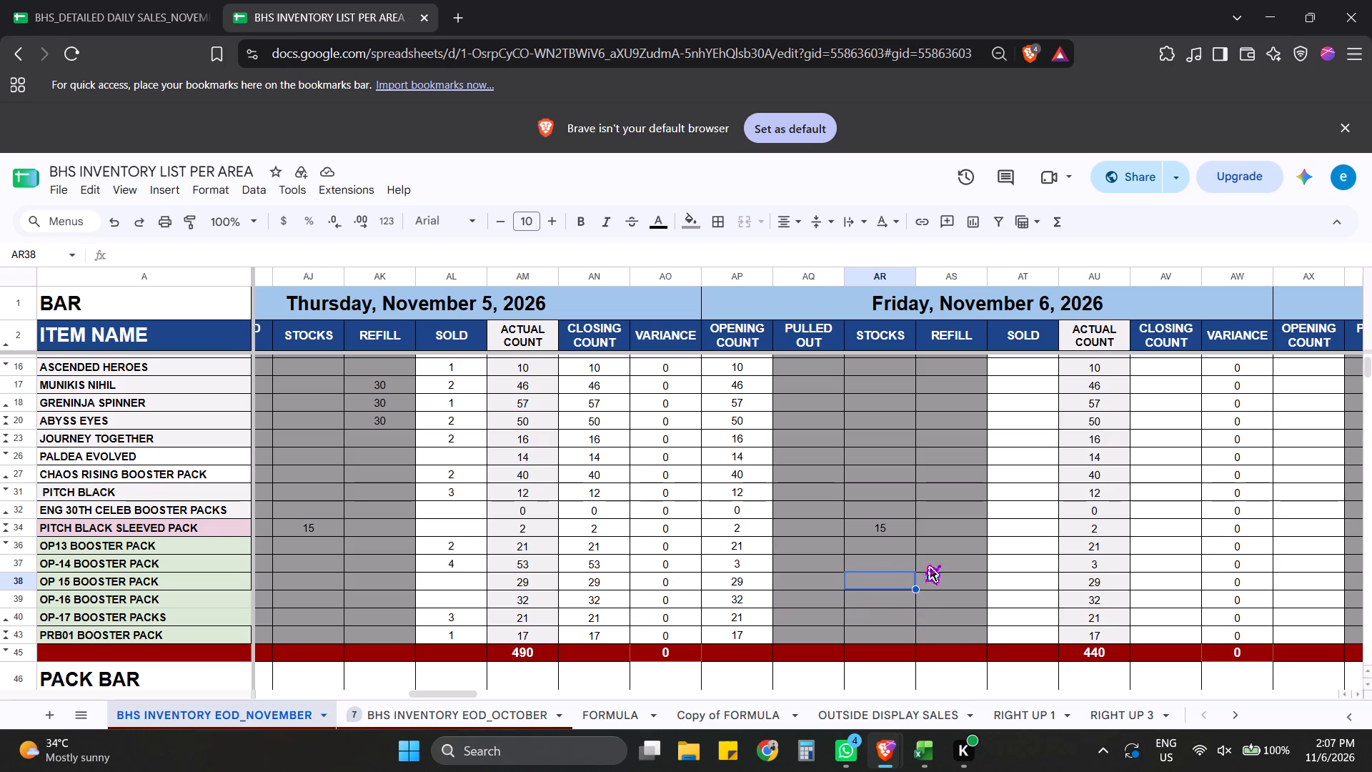
scroll(971, 585, "up", 1)
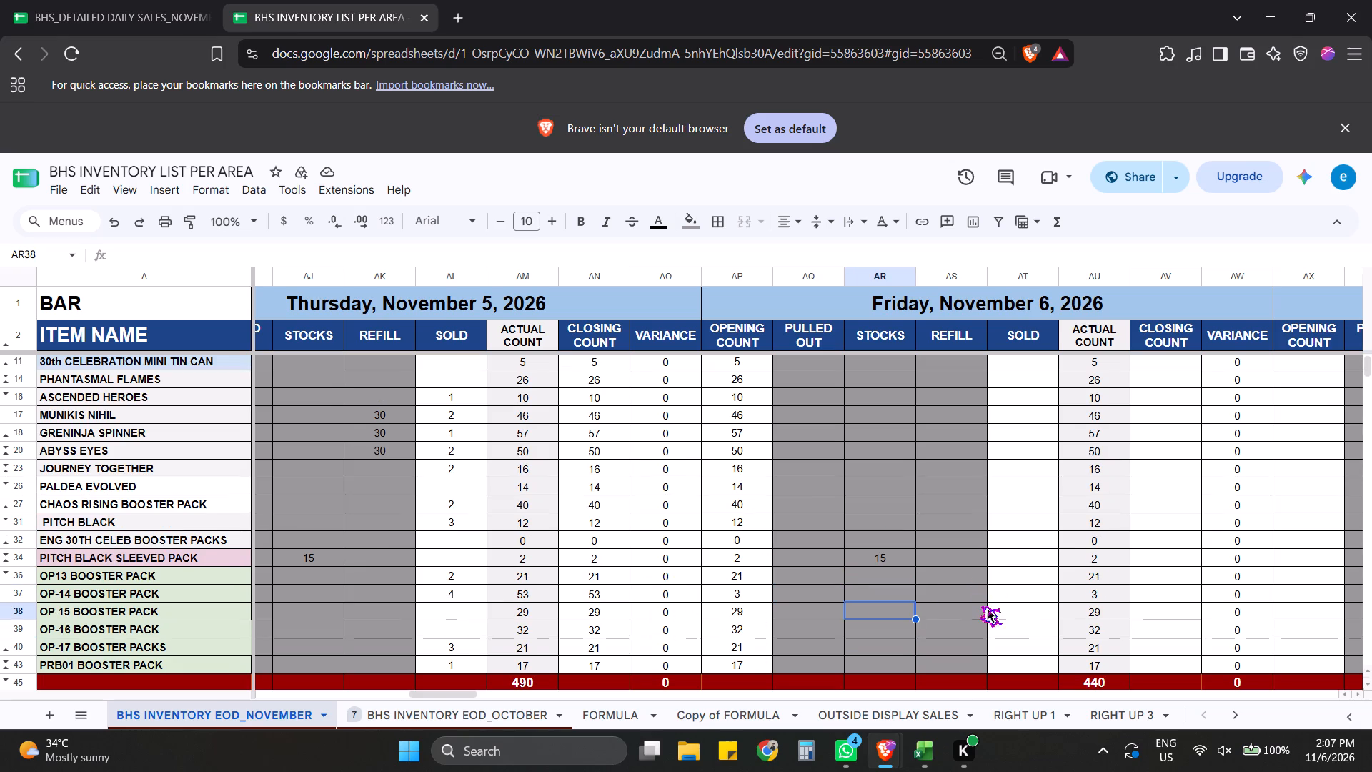
left_click(26, 590)
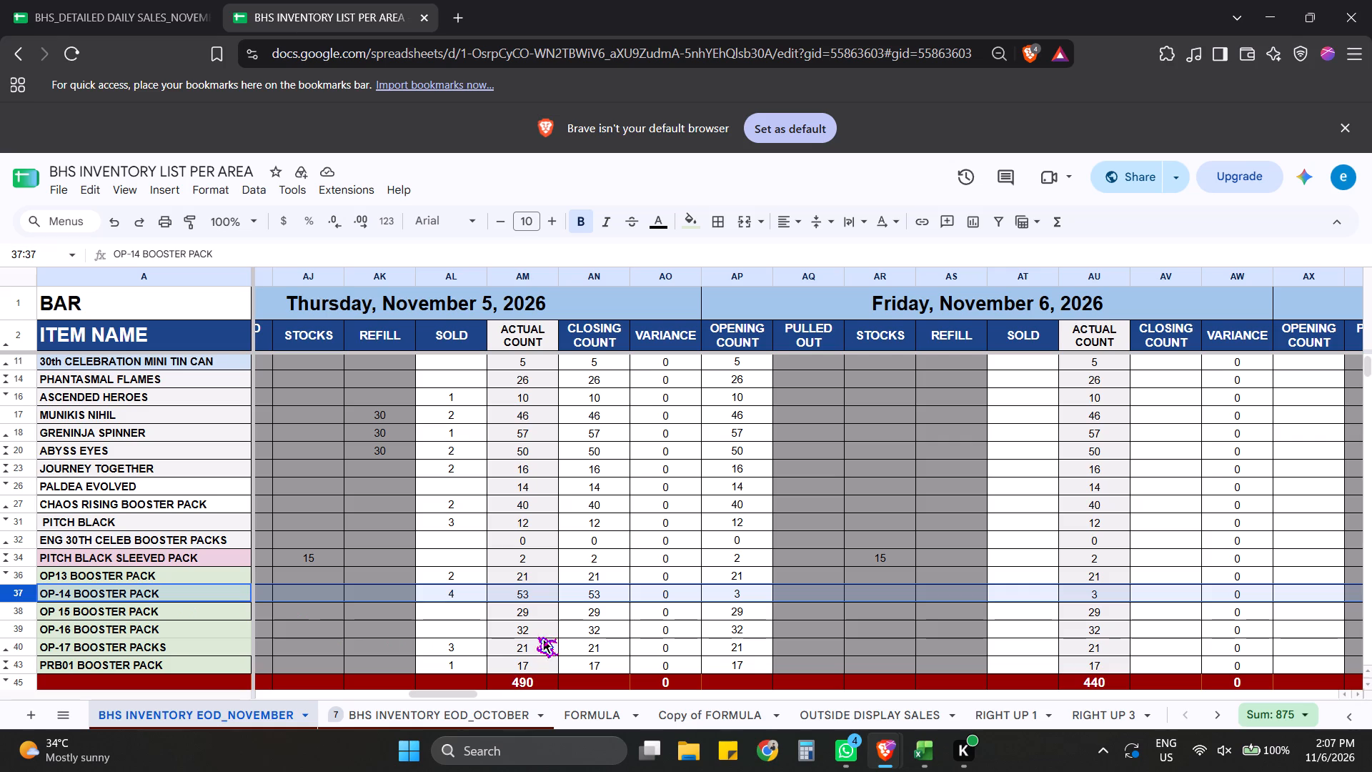
Review the BAR section's OP-14 BOOSTER PACK row 37 and the PACK BAR section's first rows for November 5 and 6.
left_click(903, 630)
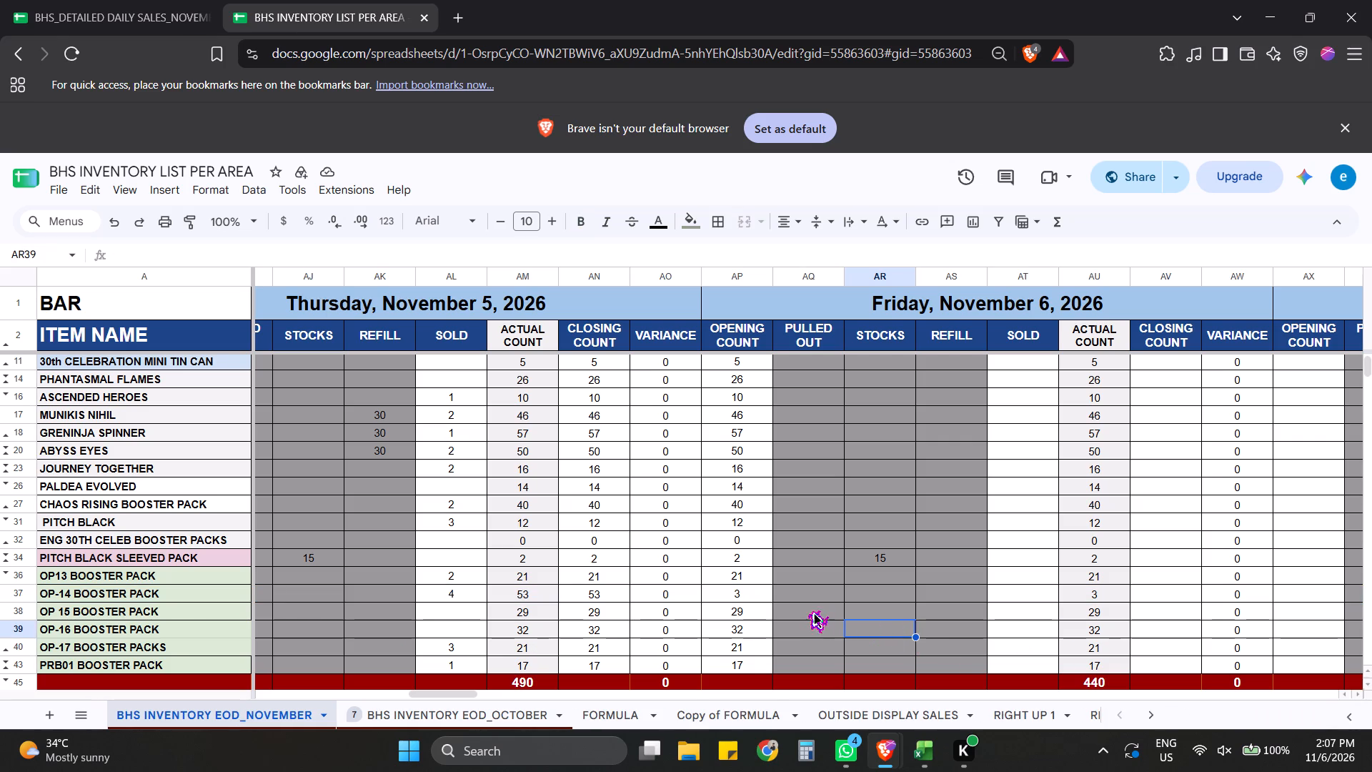
left_click(14, 593)
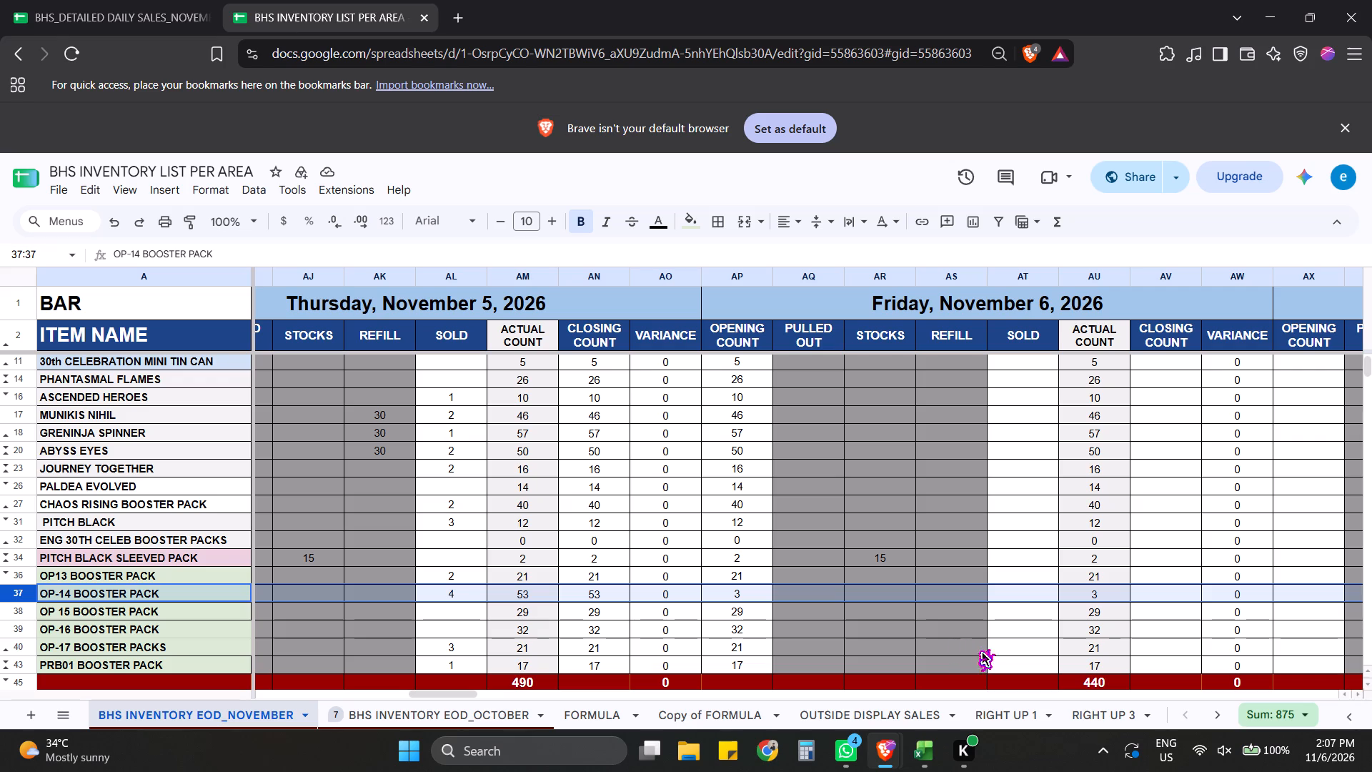
scroll(986, 651, "down", 2)
scroll(909, 606, "down", 4)
scroll(909, 608, "up", 3)
scroll(888, 613, "down", 2)
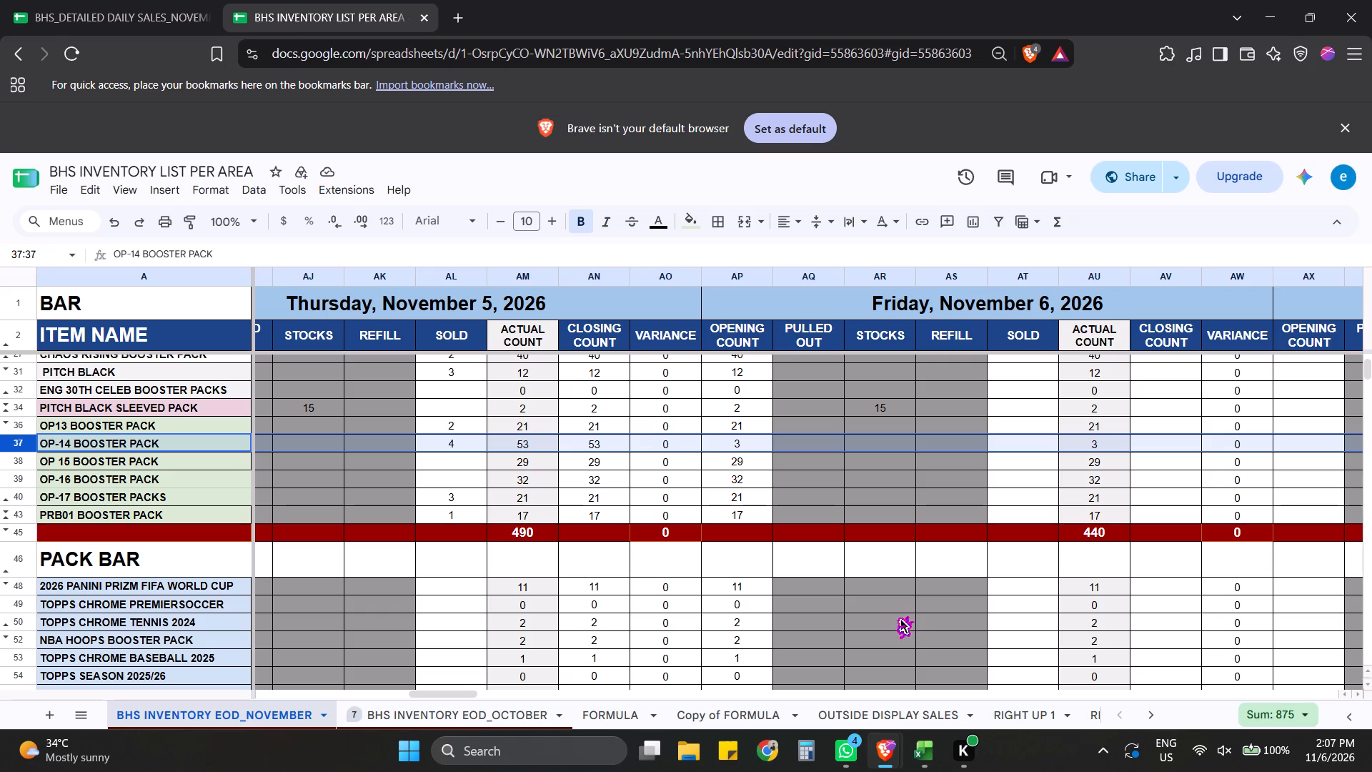
left_click(822, 620)
left_click(732, 613)
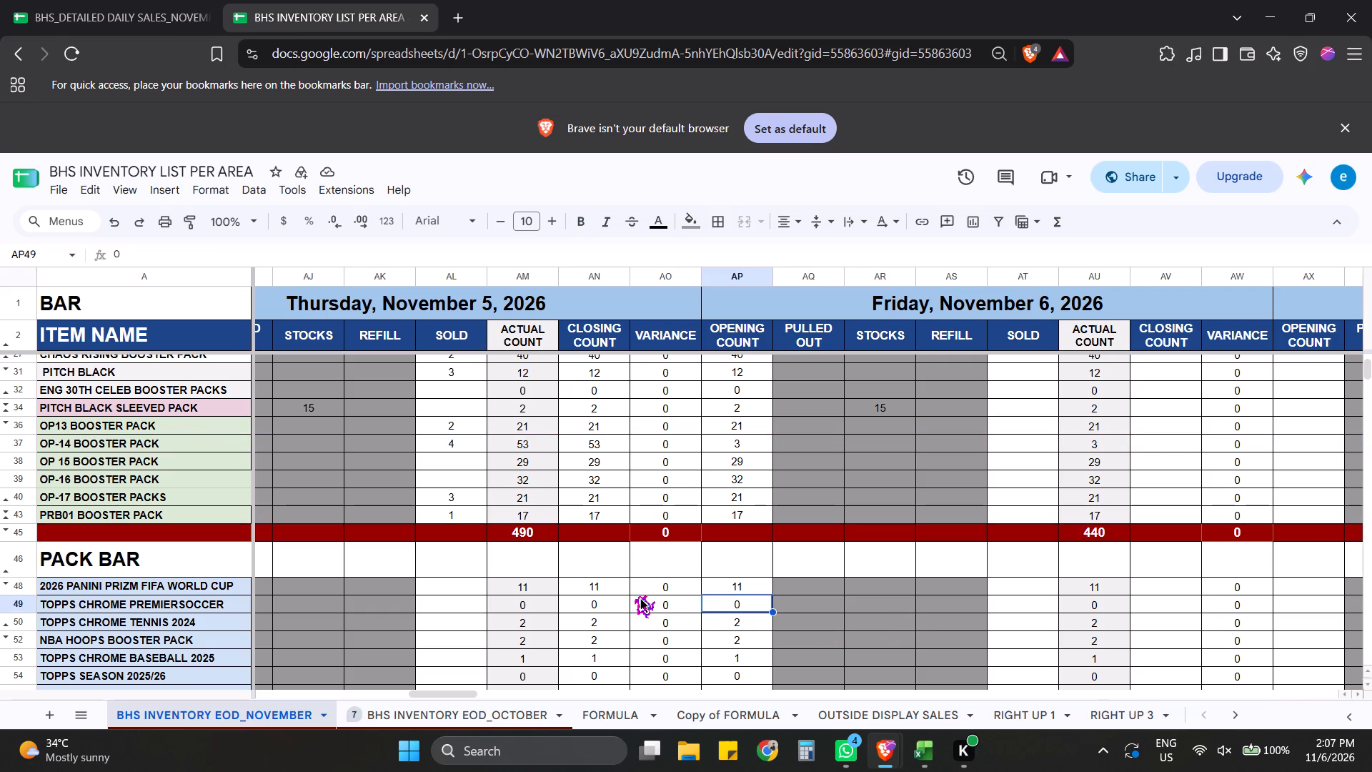
left_click(601, 589)
left_click(640, 587)
left_click(736, 584)
left_click(736, 609)
left_click(890, 613)
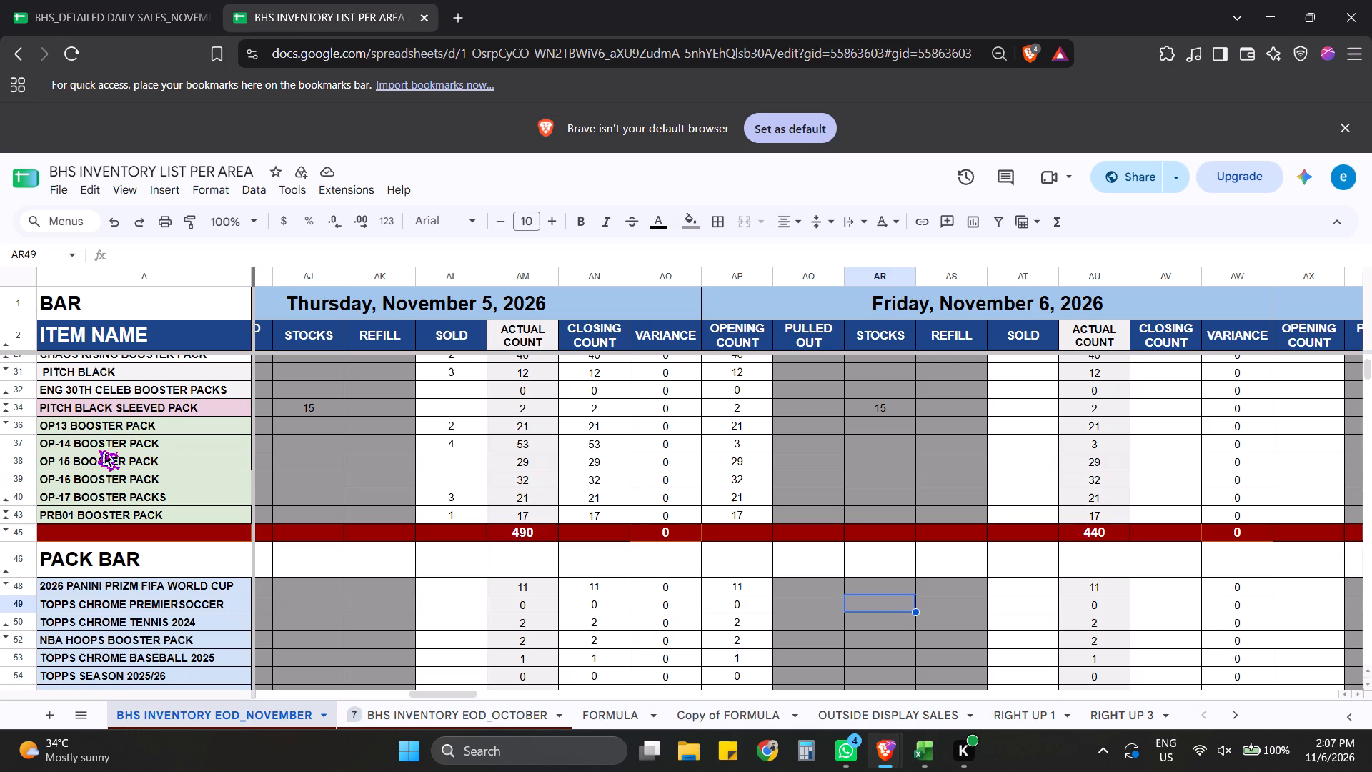
Locate OP-14 BOOSTER PACK in row 92 of the PACK BAR section to check its counts, and return to the BAR section.
scroll(98, 450, "down", 11)
scroll(107, 524, "down", 6)
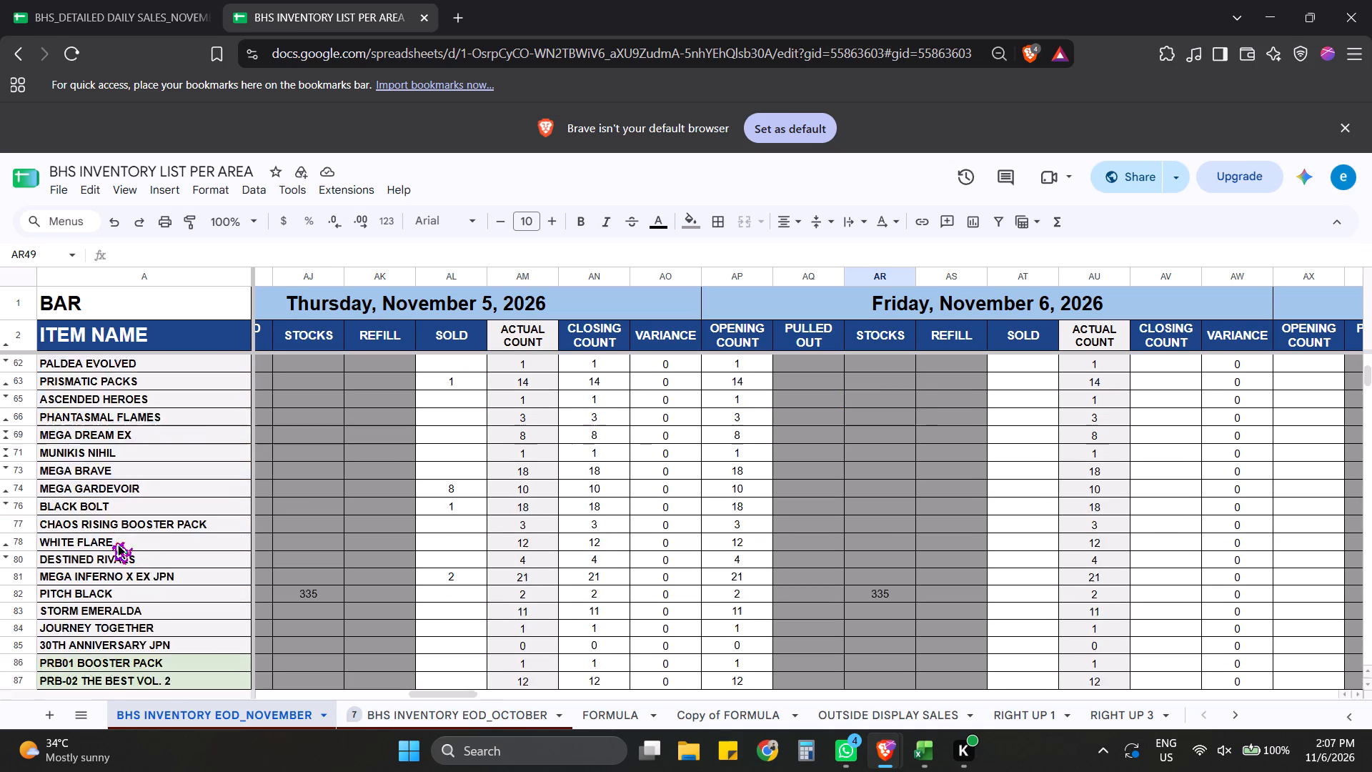
scroll(111, 542, "down", 6)
left_click(77, 503)
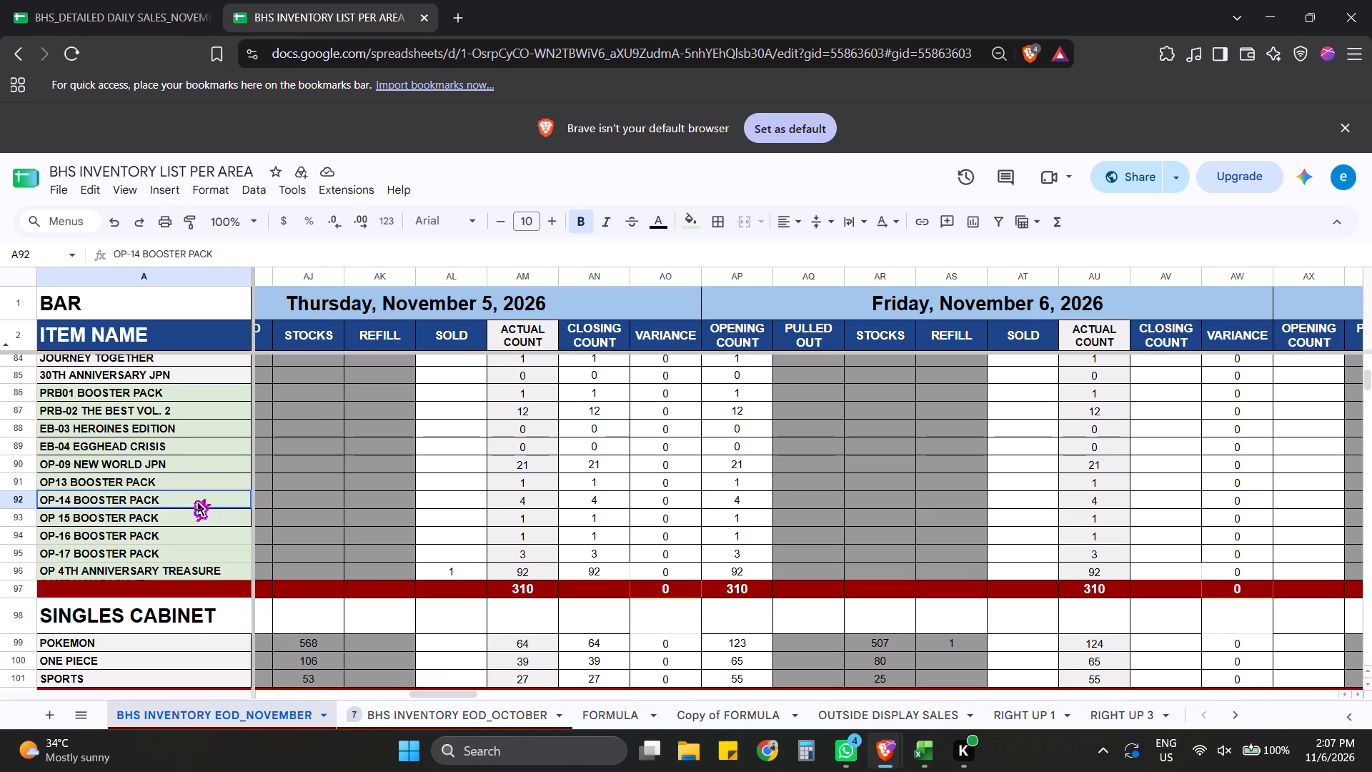
scroll(691, 517, "up", 20)
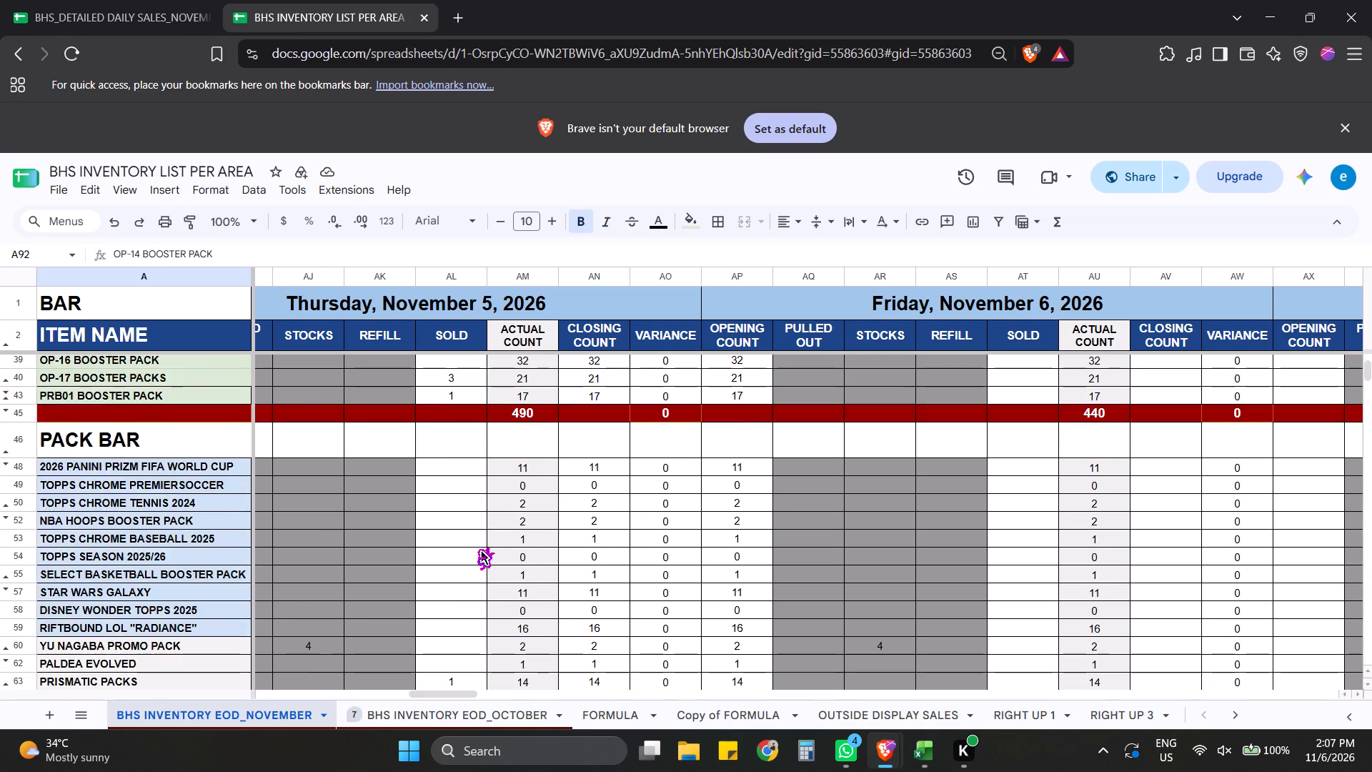
scroll(474, 548, "up", 6)
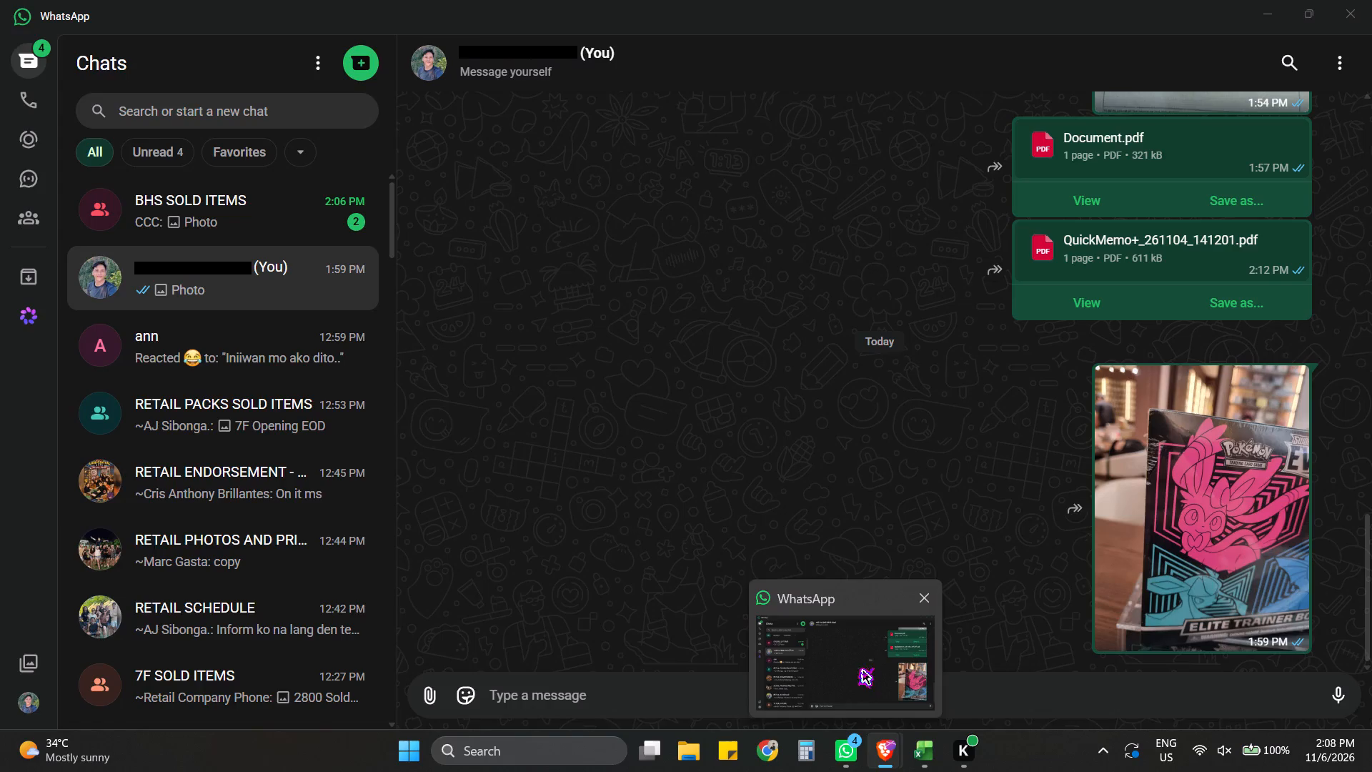
Revisit the BHS One Piece masterfile, and compare the BAR section's OP-14 November 5 actual and closing counts with its November 6 opening count.
left_click(710, 684)
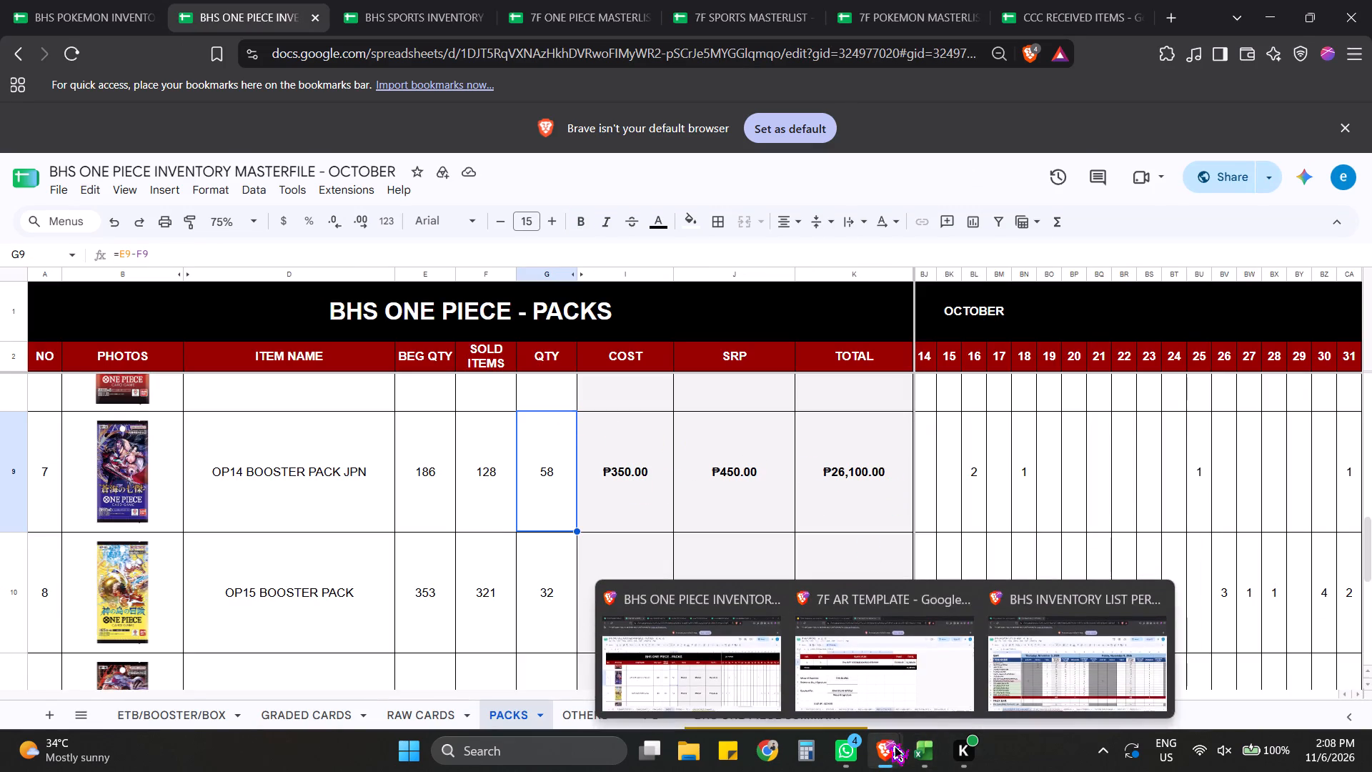
left_click(1008, 657)
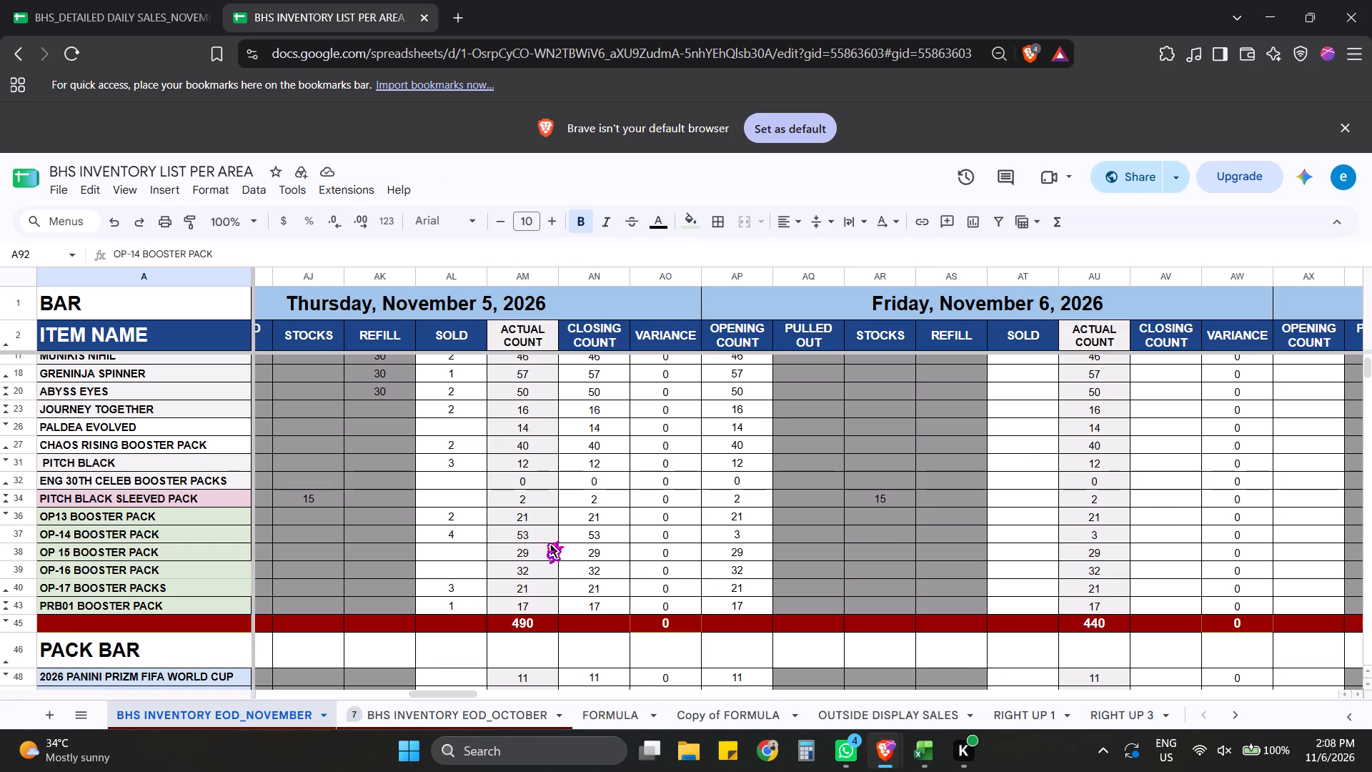
left_click(532, 536)
left_click(602, 533)
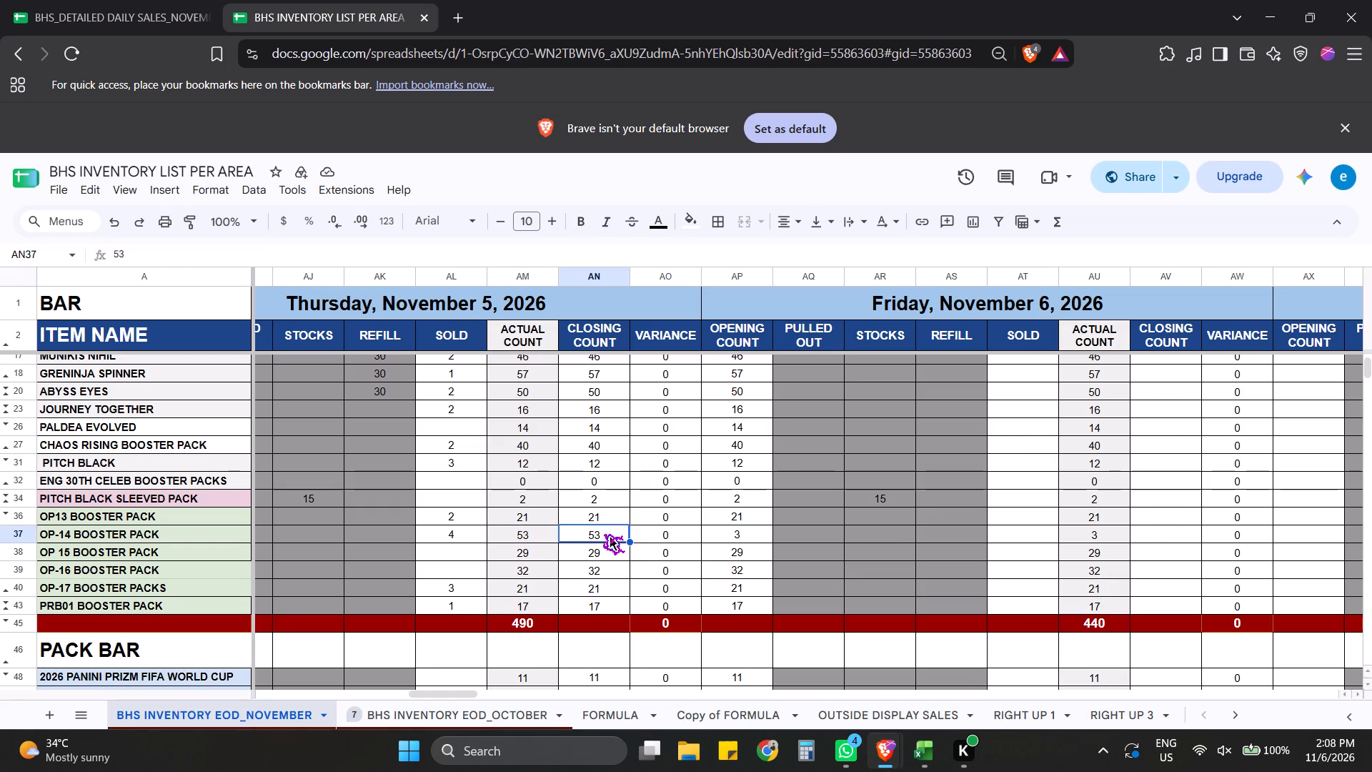
left_click(538, 531)
left_click(597, 532)
left_click(734, 540)
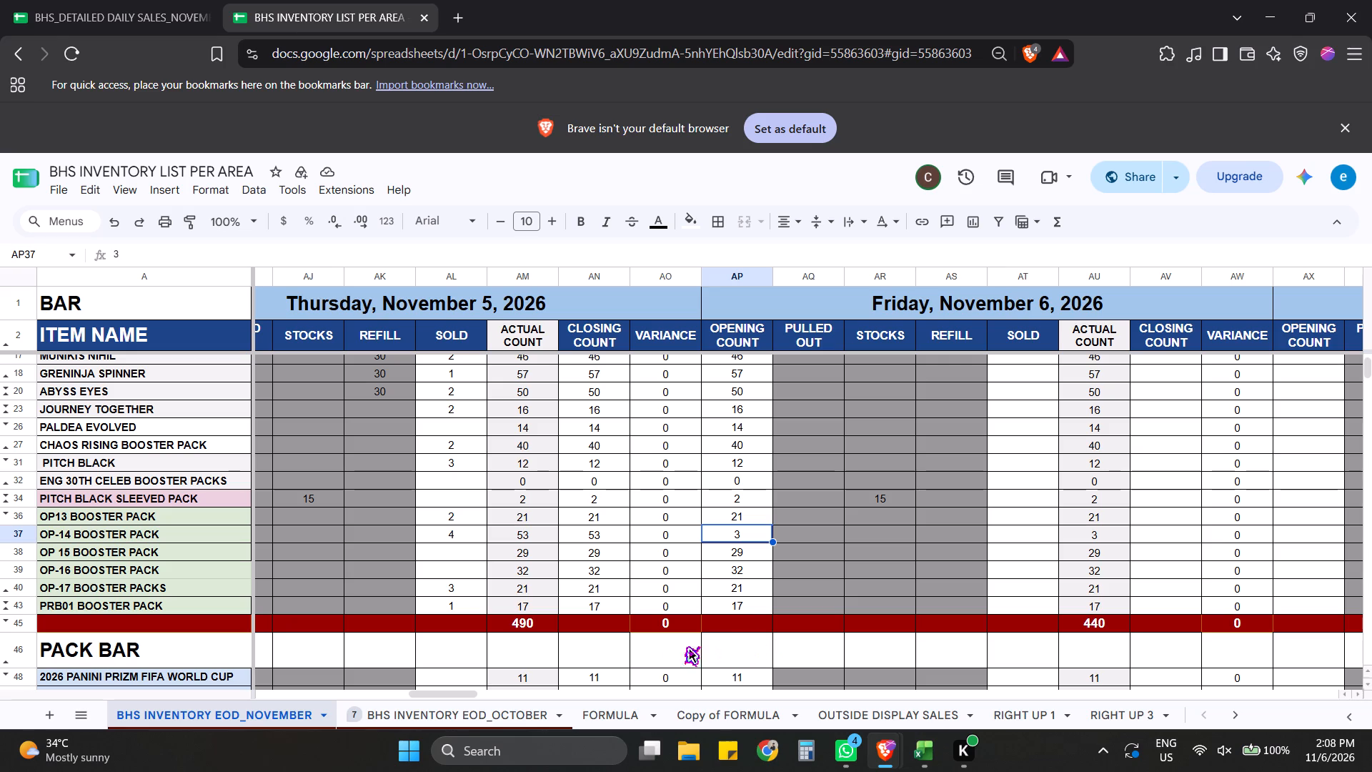
left_click(674, 659)
left_click(592, 542)
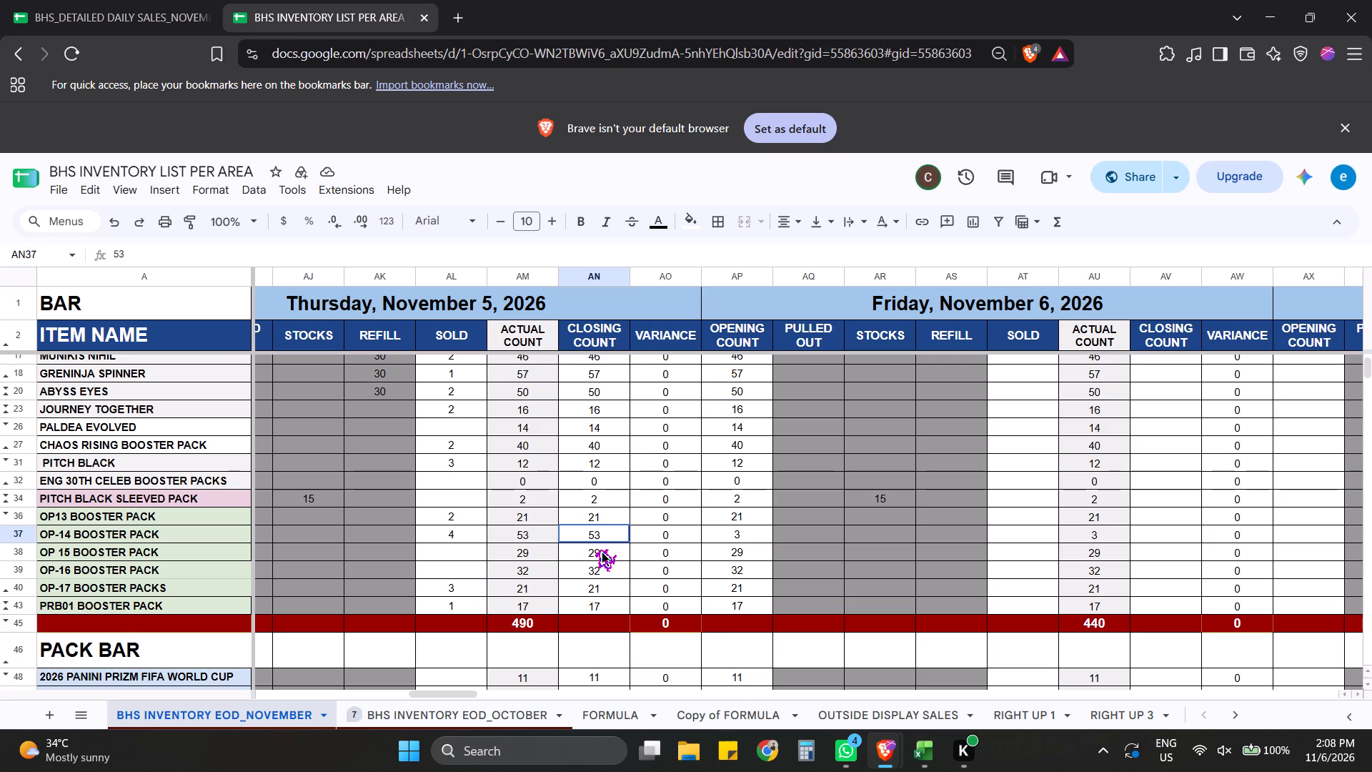
left_click(731, 584)
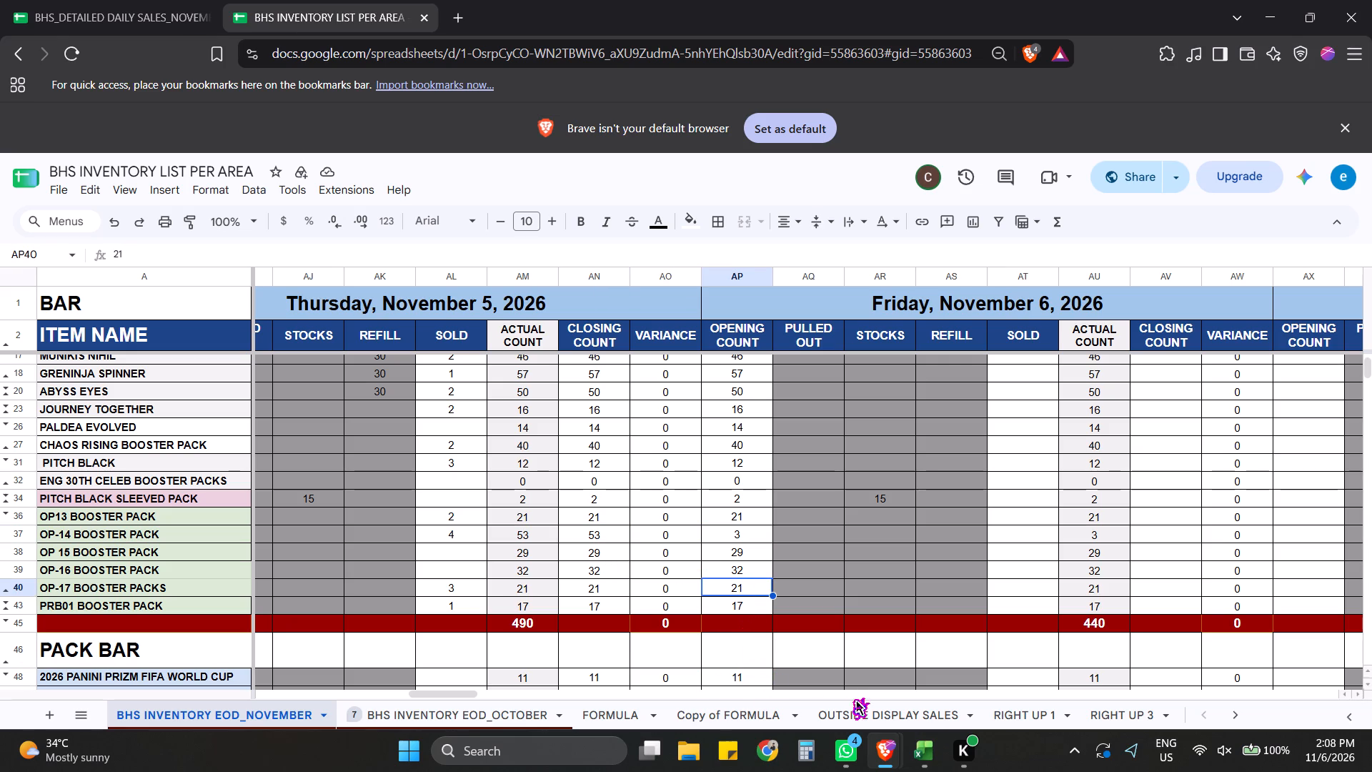
left_click(601, 538)
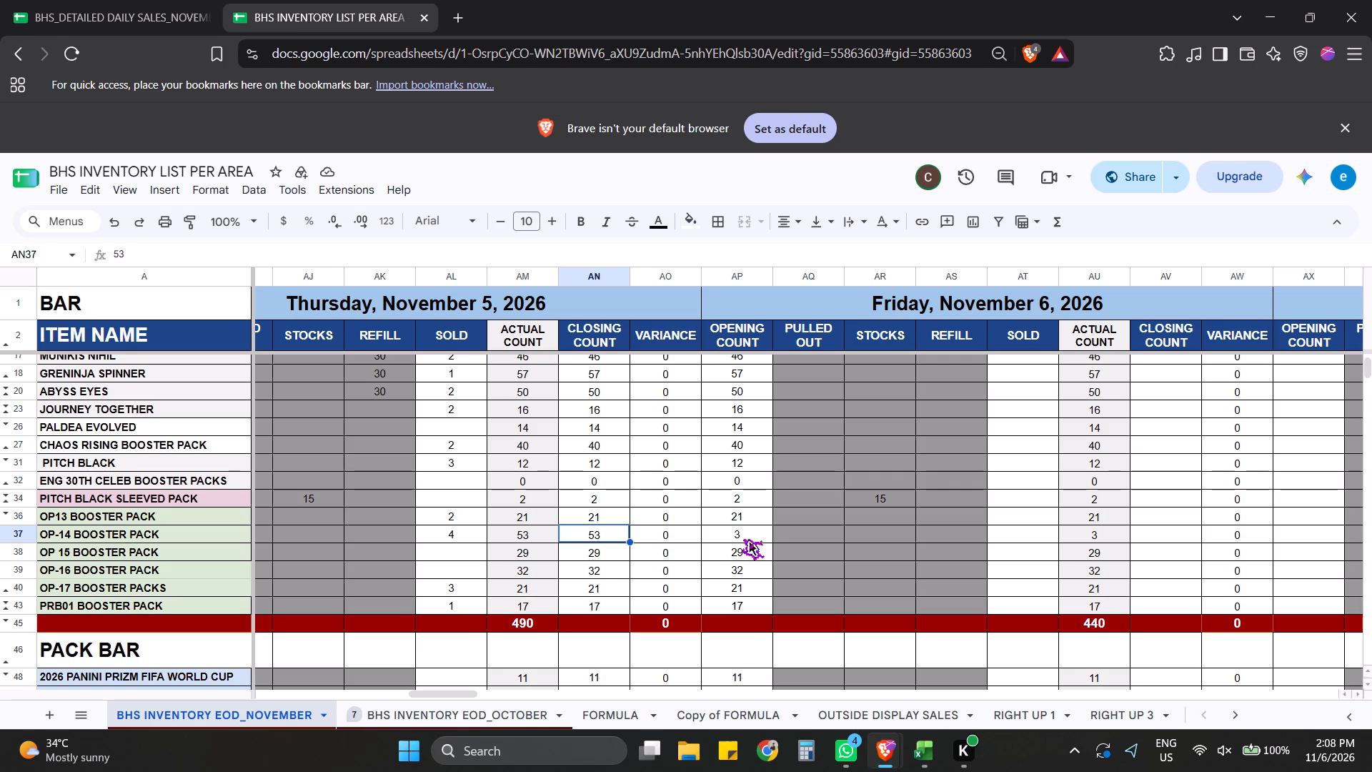
left_click(742, 538)
left_click(746, 618)
left_click(757, 663)
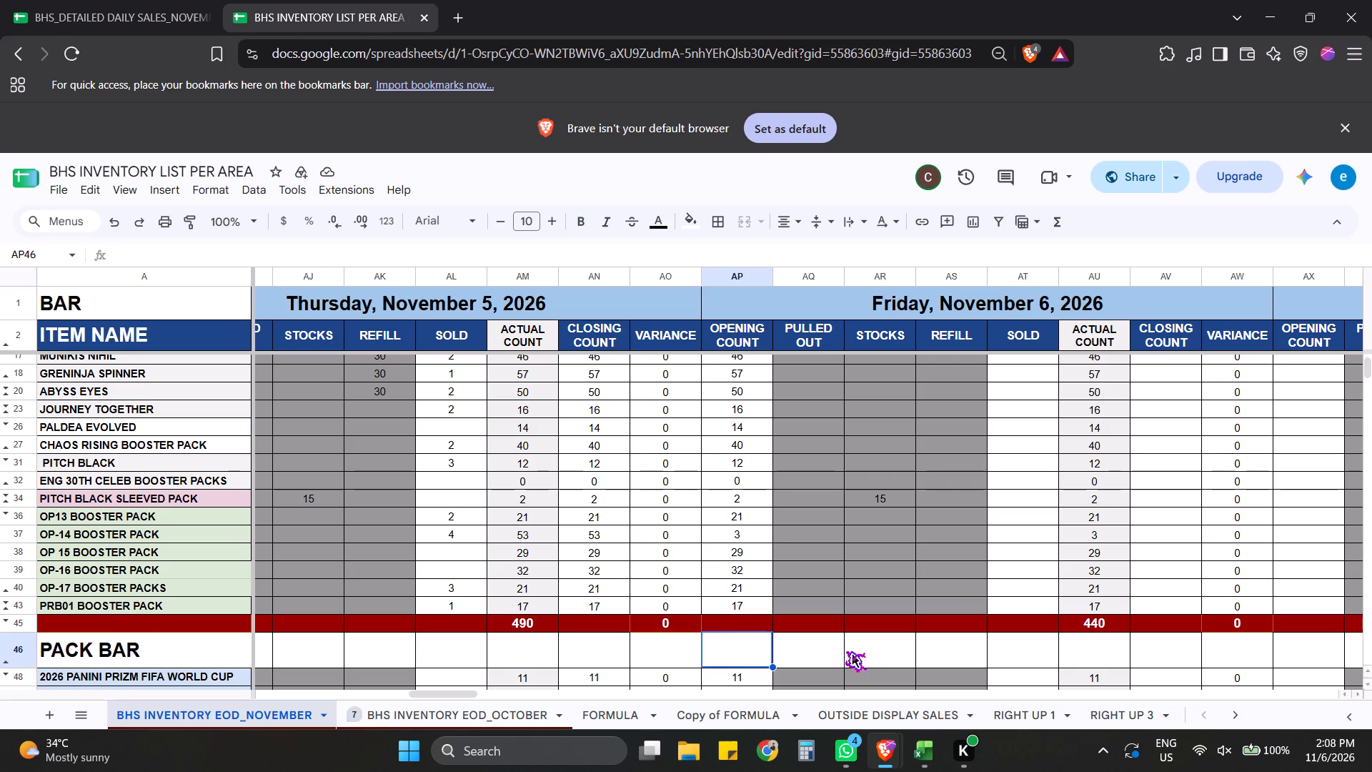
Look through the PACK BAR section's November 5 and November 6 counts, and return to the BAR section.
scroll(847, 649, "up", 1)
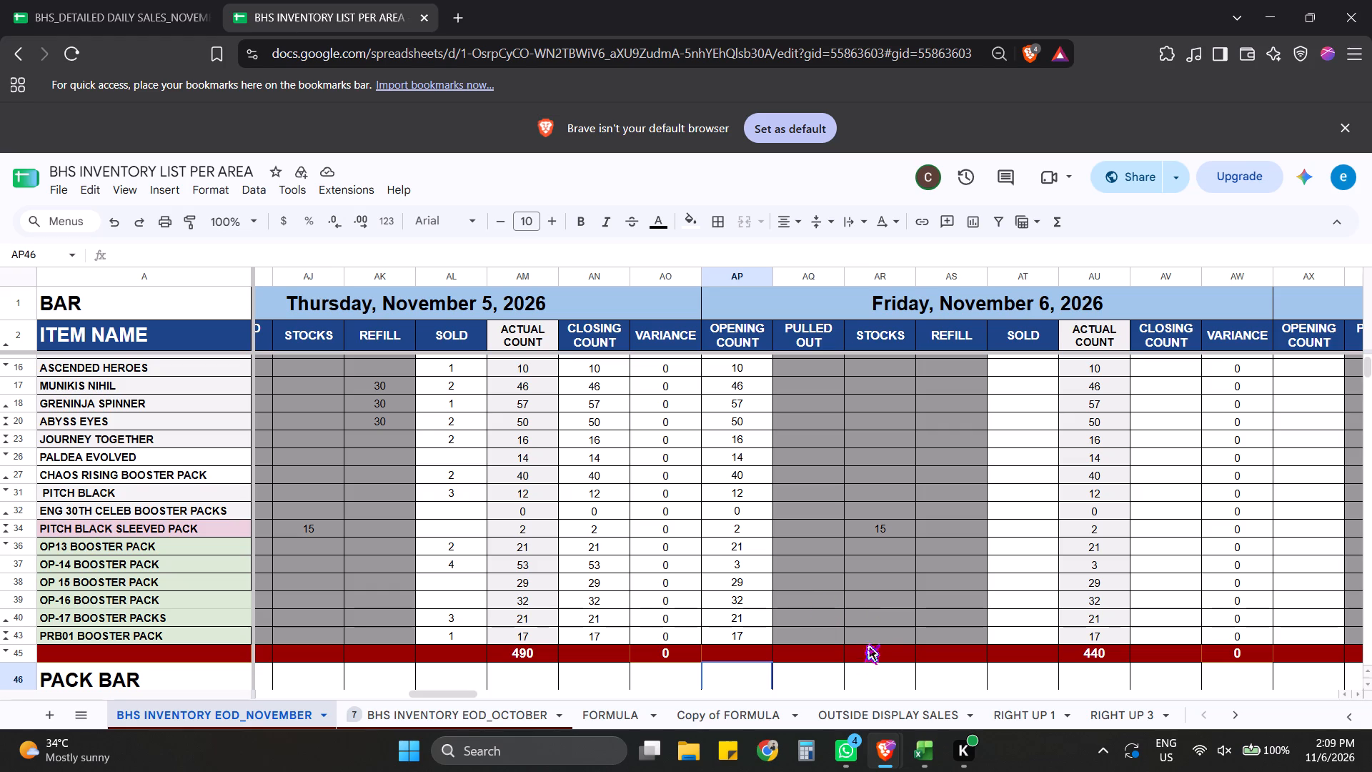
scroll(885, 660, "down", 1)
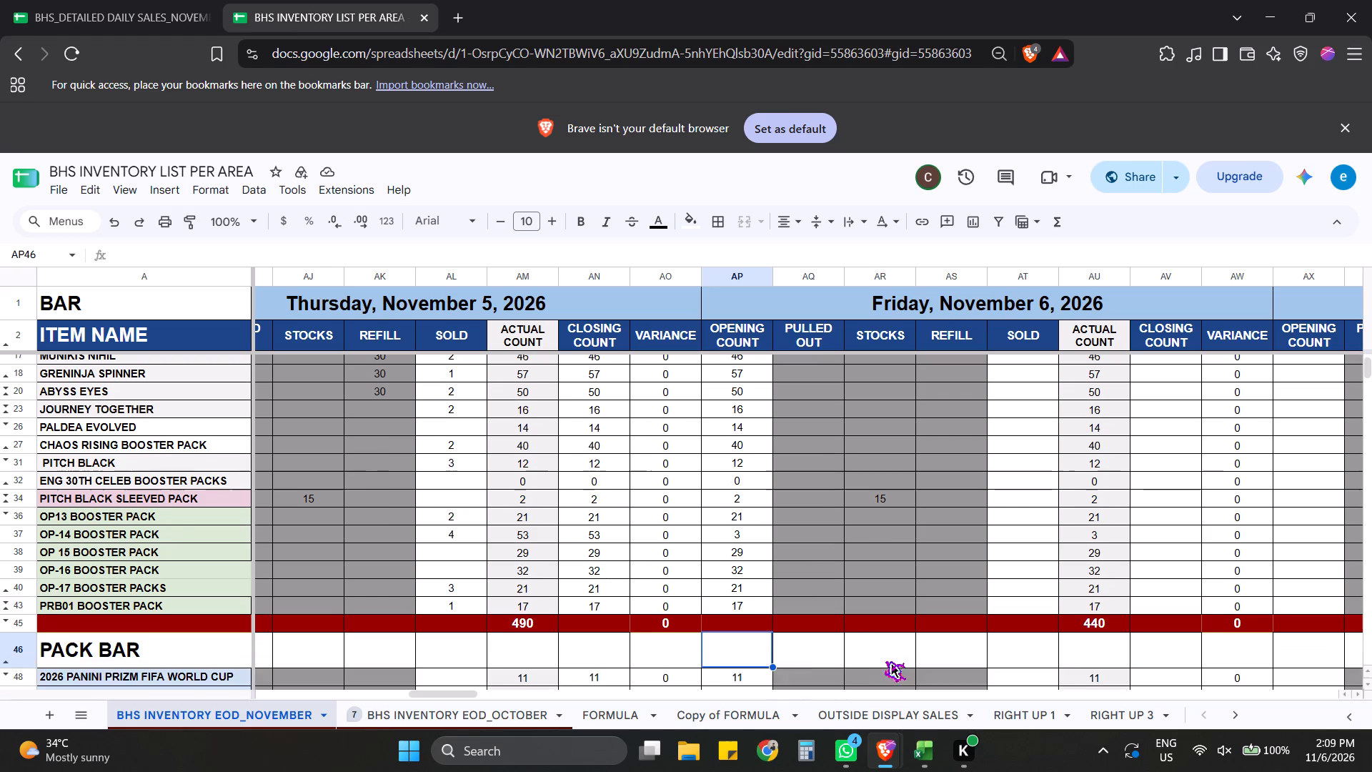
scroll(885, 660, "down", 15)
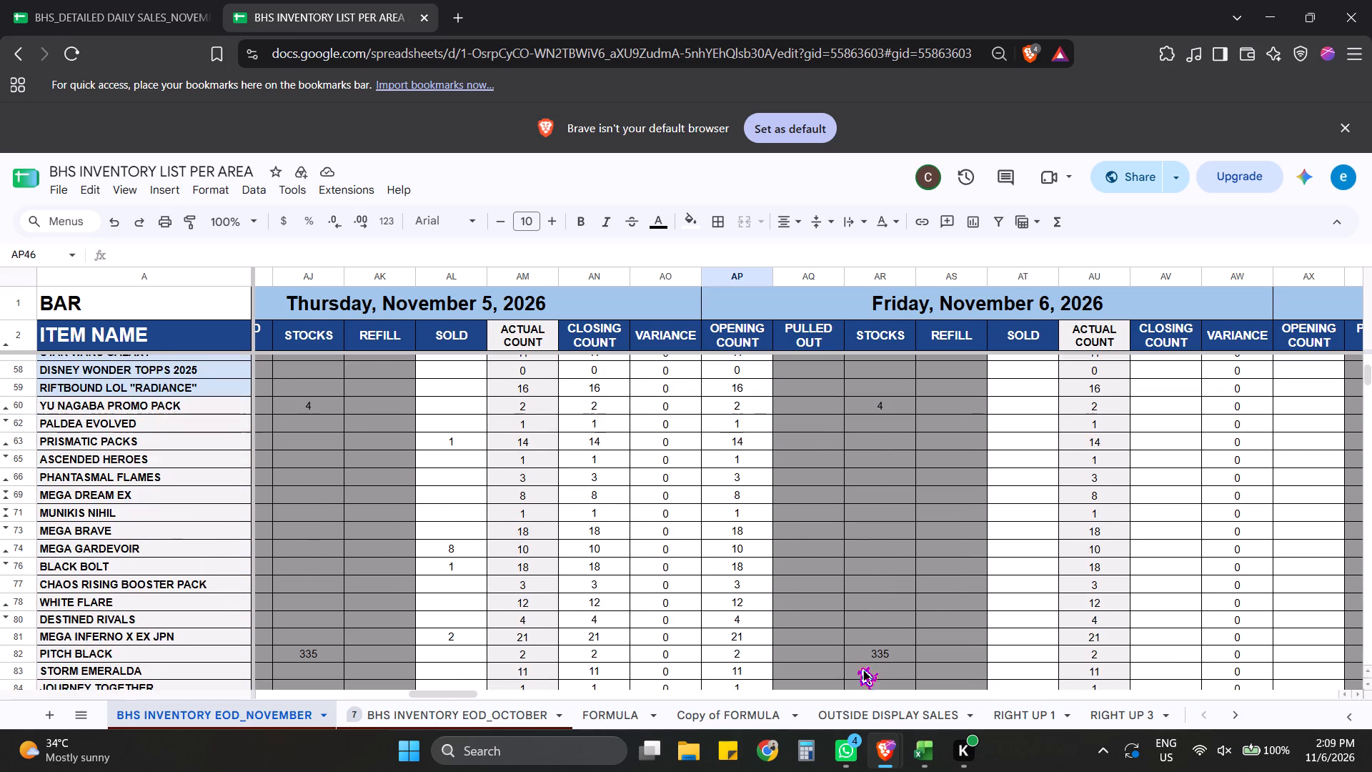
scroll(847, 662, "down", 8)
scroll(821, 670, "up", 11)
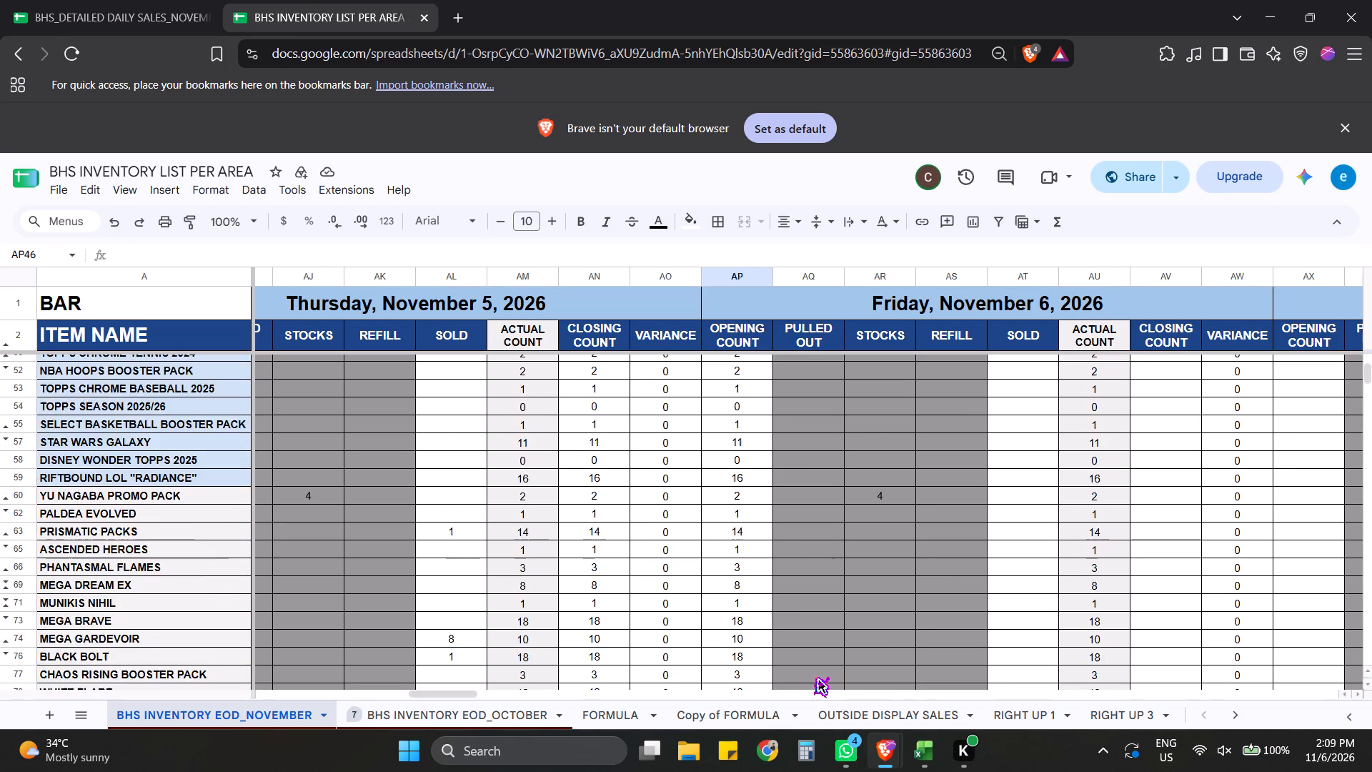
scroll(812, 676, "up", 12)
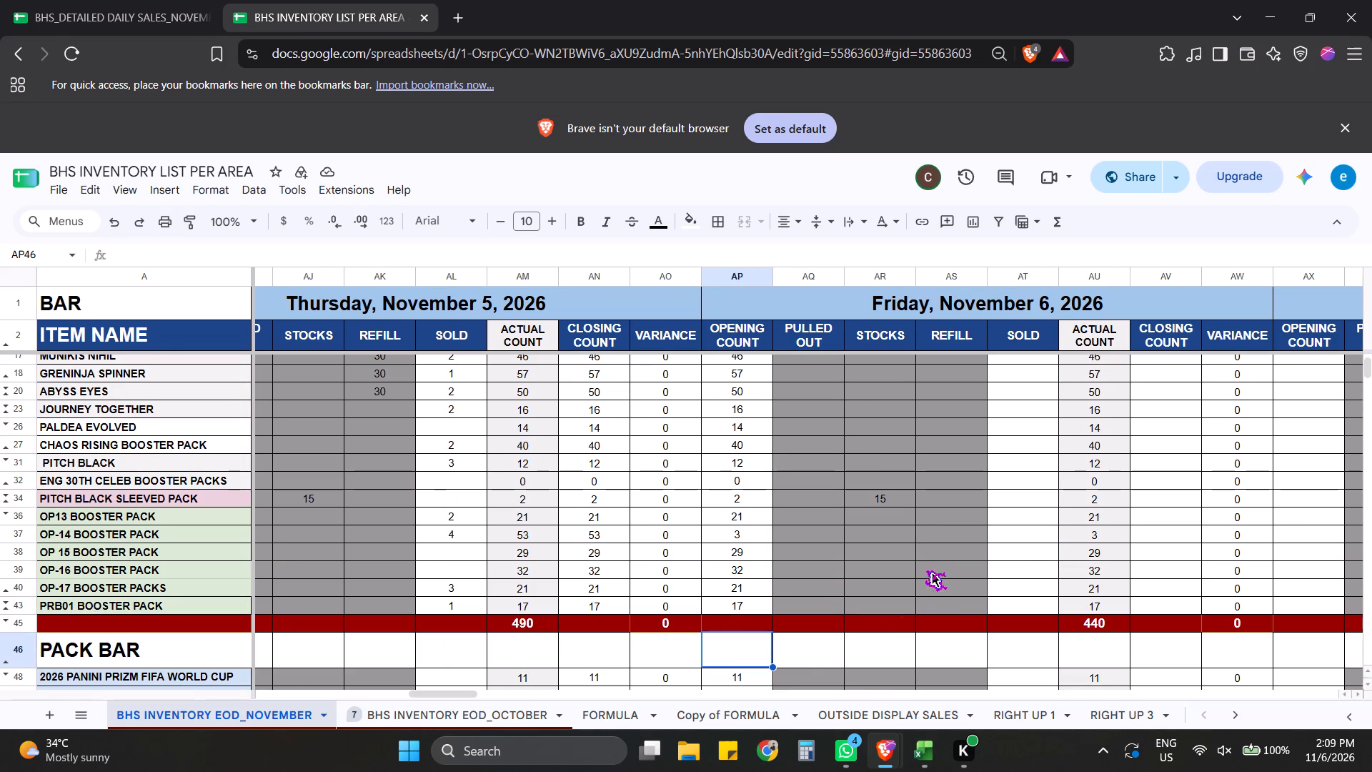
left_click(925, 570)
left_click(923, 623)
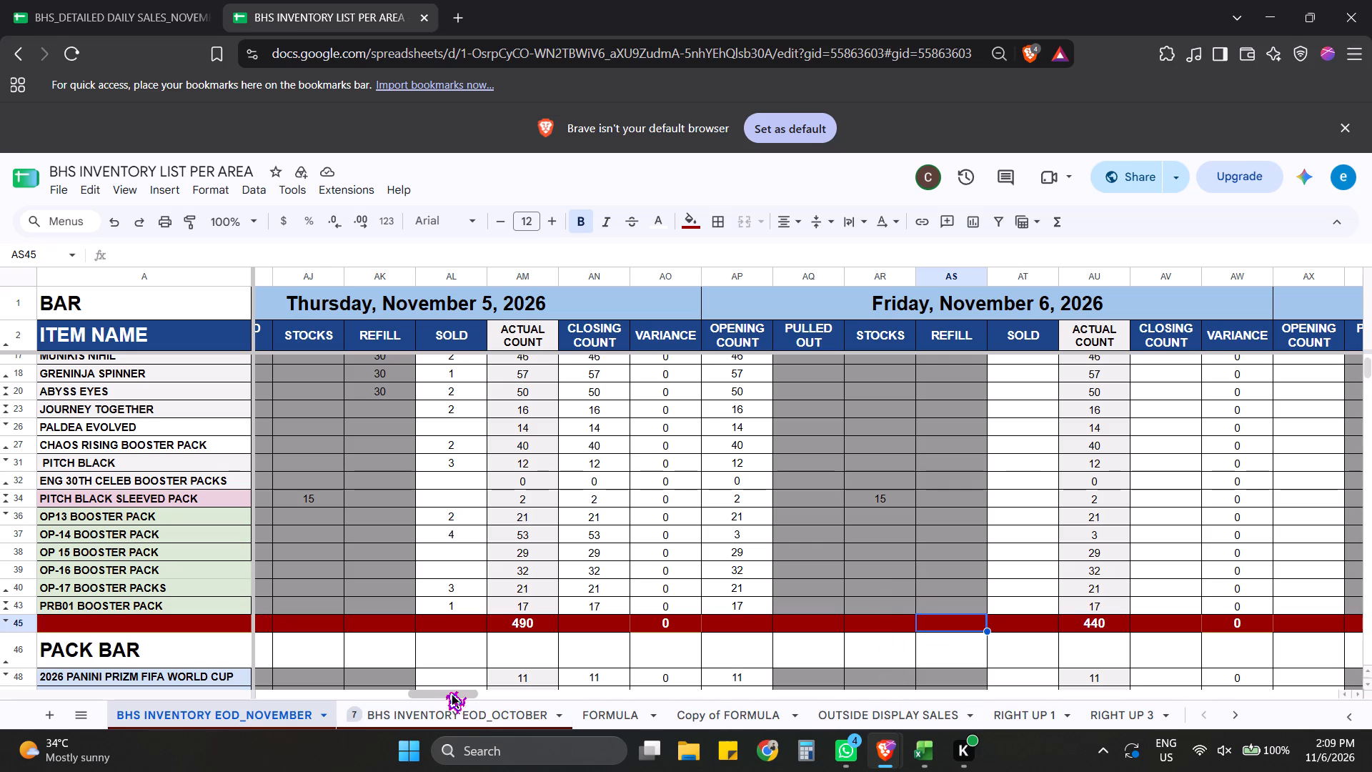
Capture a screenshot of BAR rows 34 to 37, covering item names through the November 6 opening count, including OP-14 BOOSTER PACK.
left_click_drag(445, 691, 440, 691)
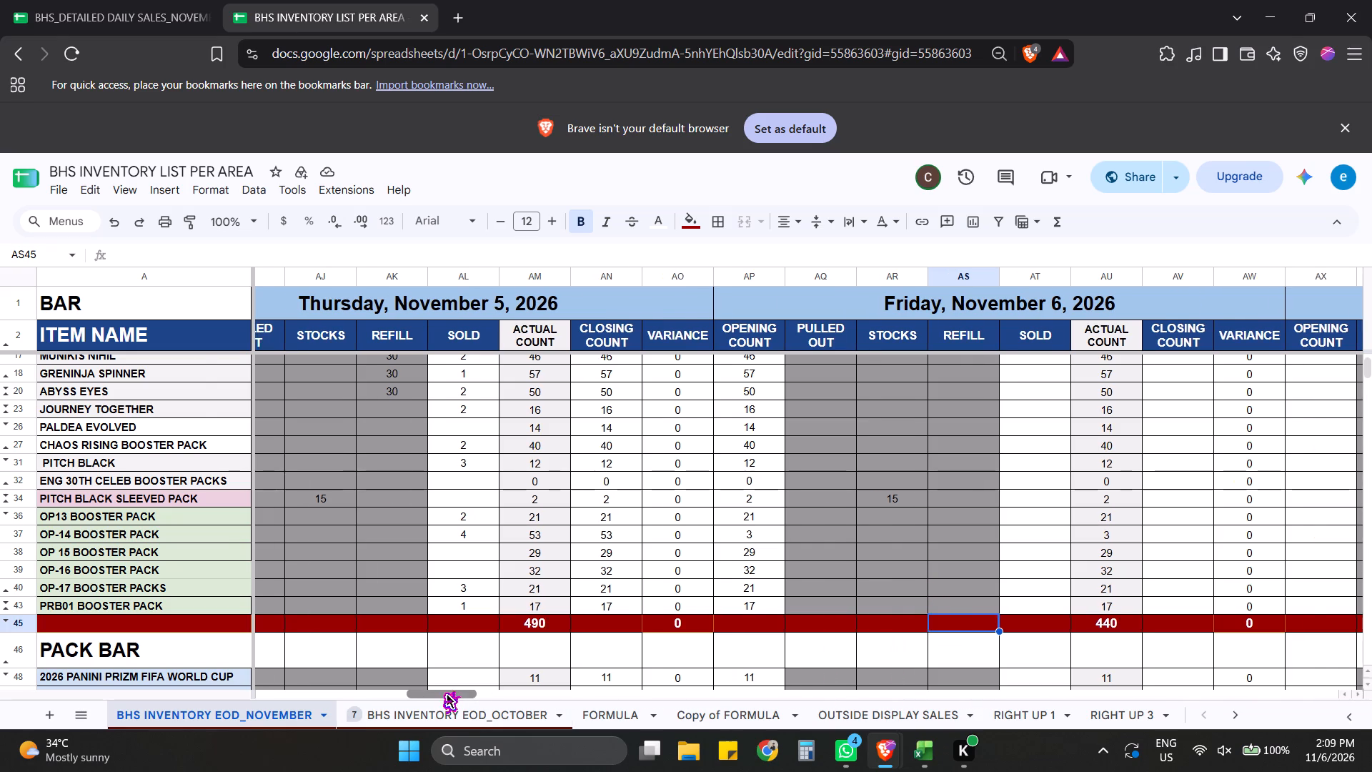
left_click_drag(440, 691, 439, 691)
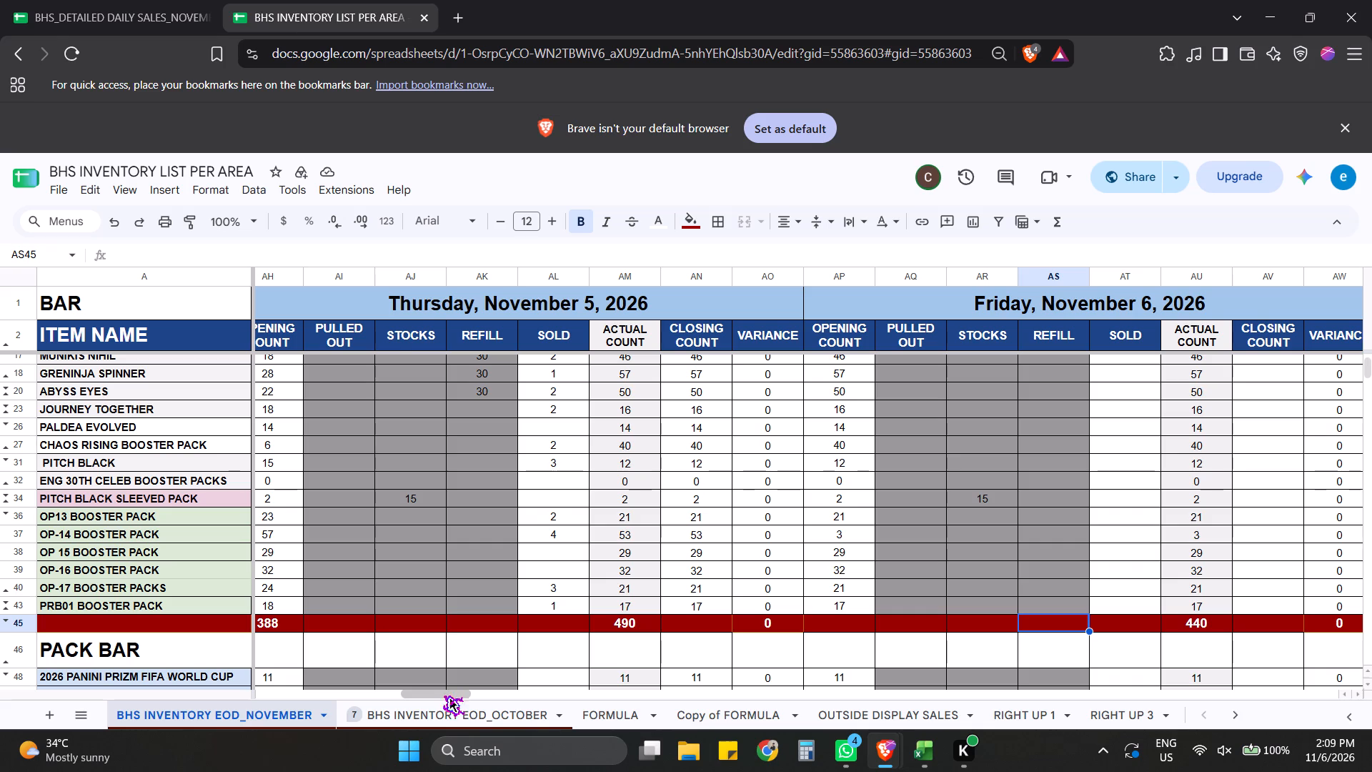
left_click(443, 695)
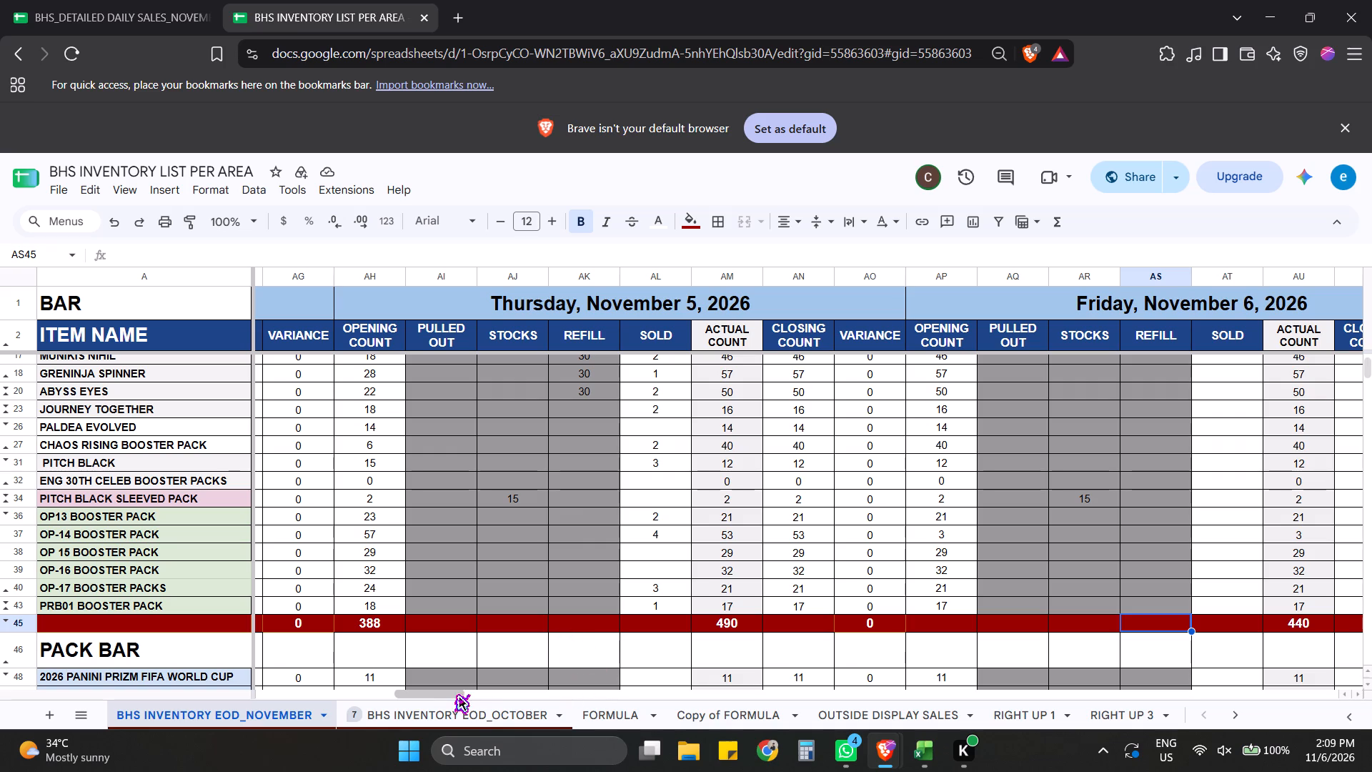
left_click_drag(441, 693, 466, 696)
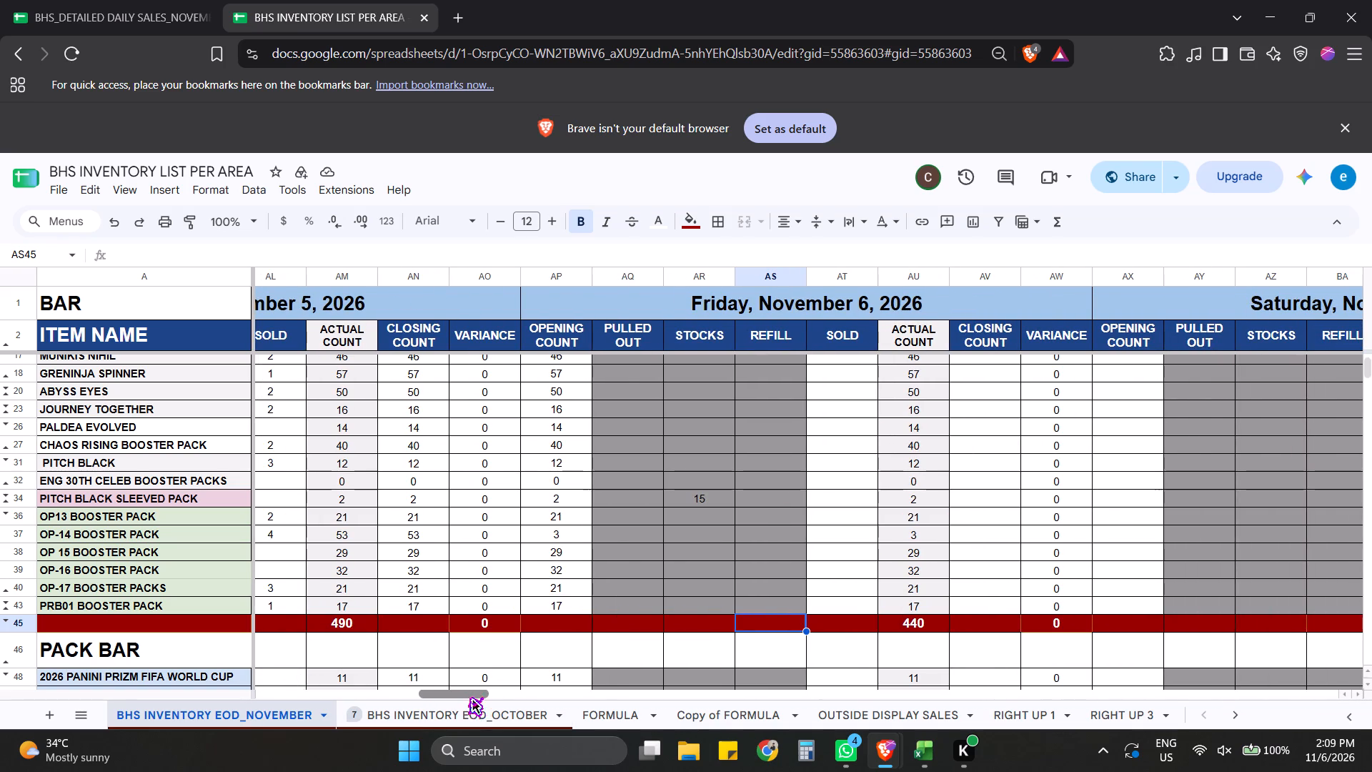
left_click_drag(466, 696, 468, 696)
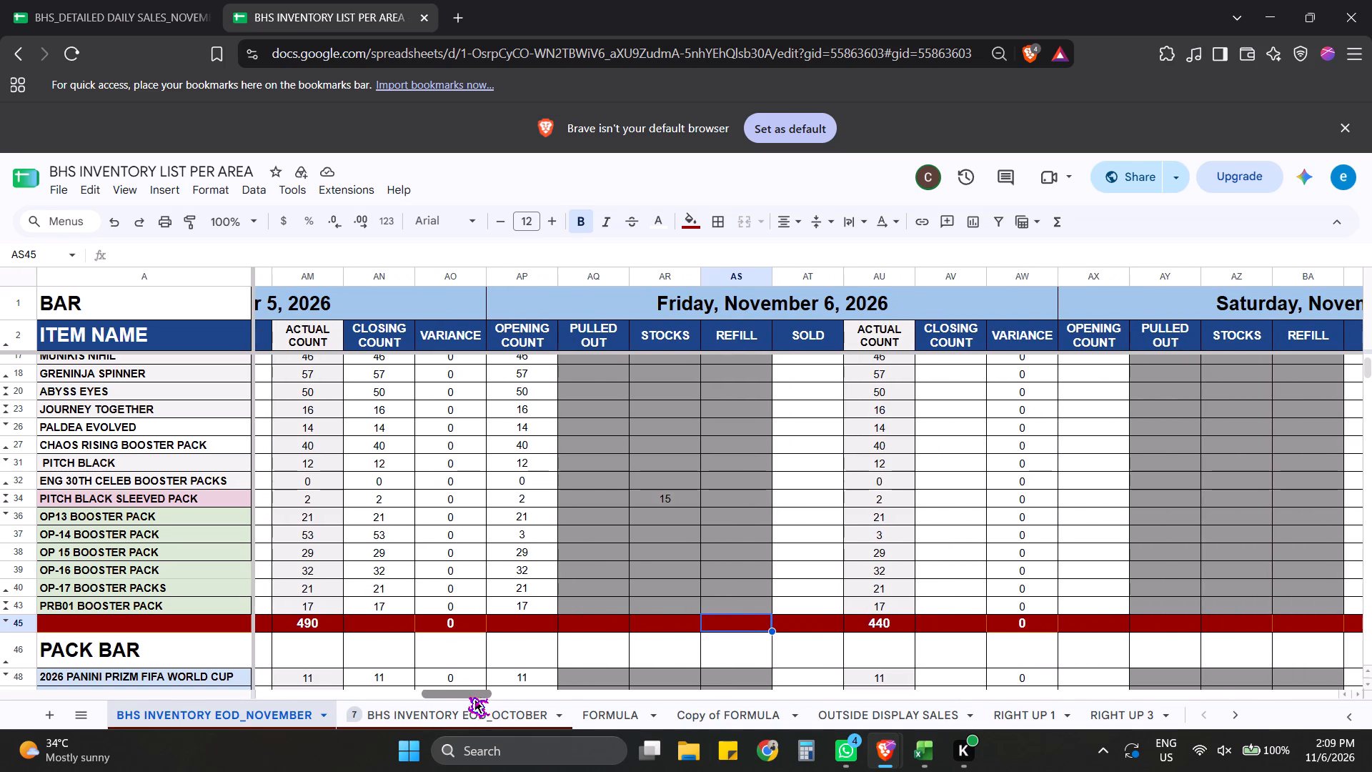
left_click_drag(468, 696, 465, 696)
key("shift+super+s")
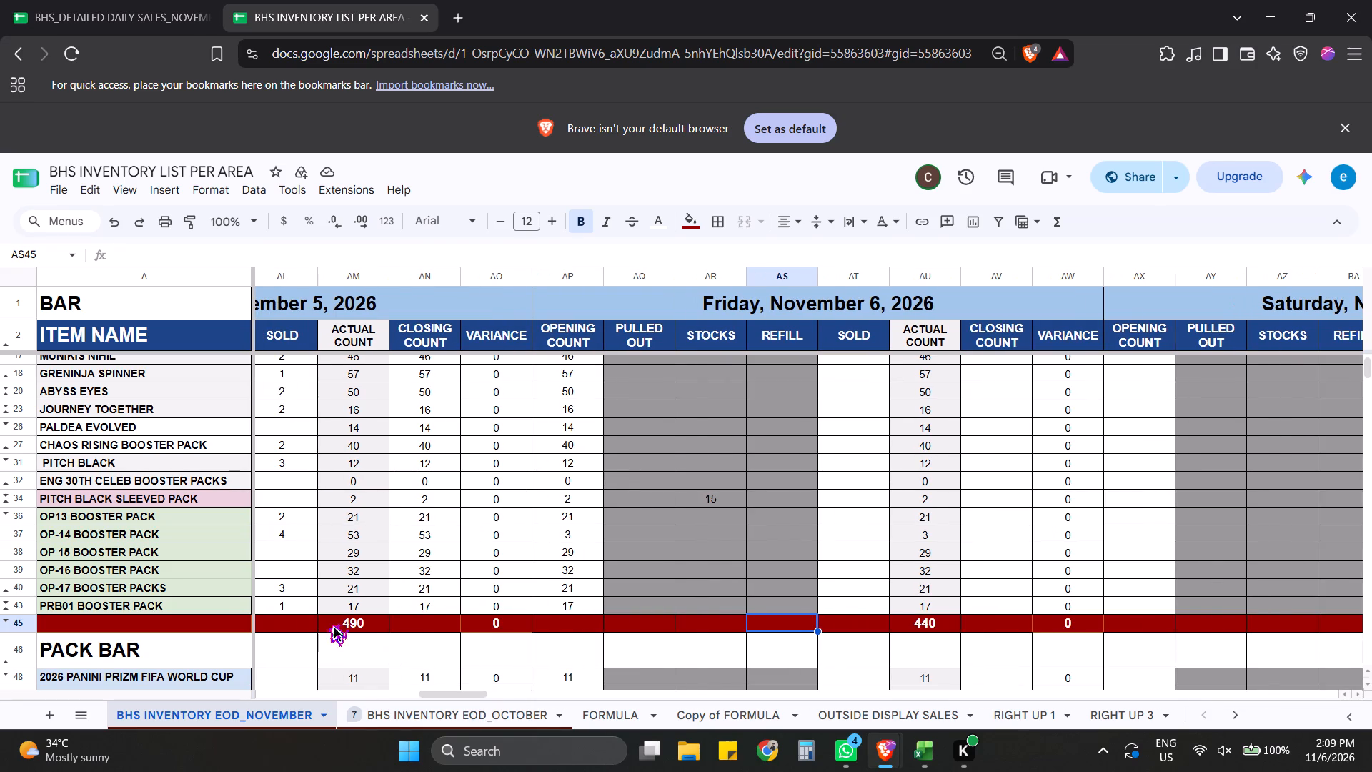
left_click(6, 489)
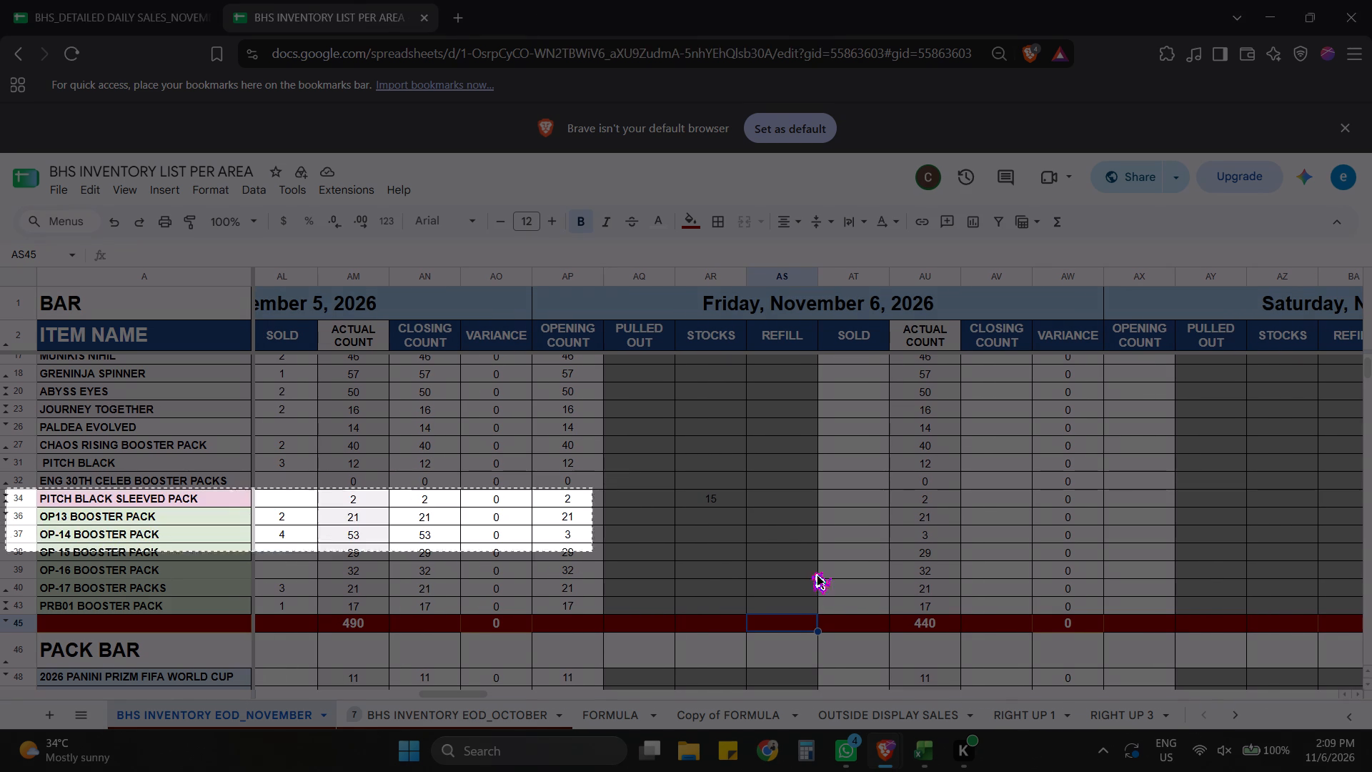